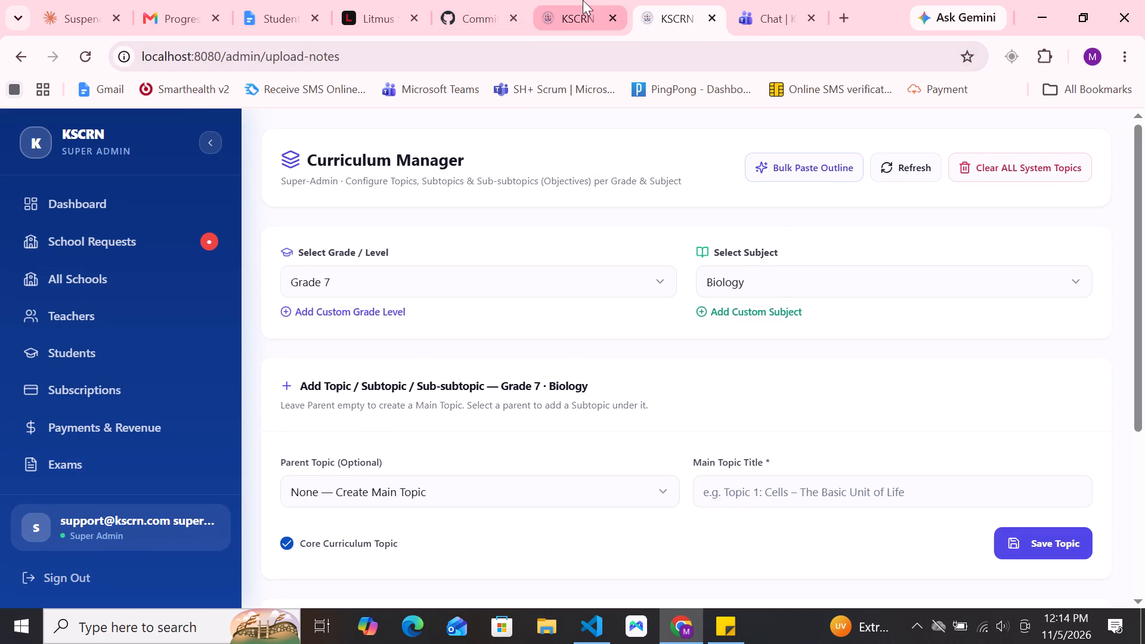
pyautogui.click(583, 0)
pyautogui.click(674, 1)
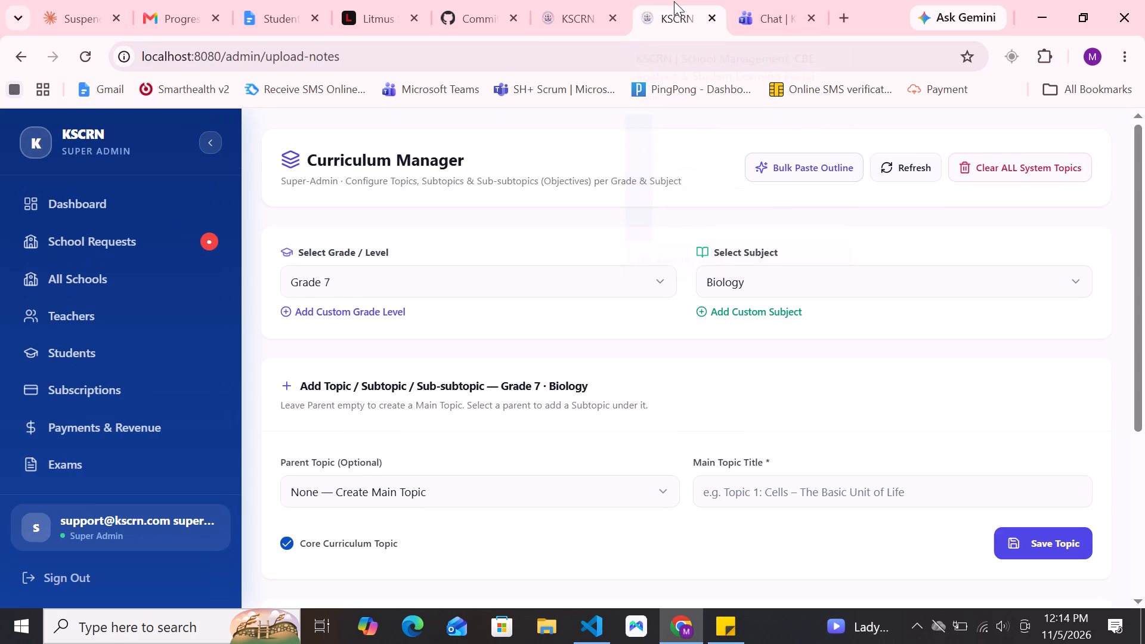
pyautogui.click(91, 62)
# Select Biology as the subject for the Grade 7 curriculum.
pyautogui.click(804, 264)
pyautogui.click(804, 270)
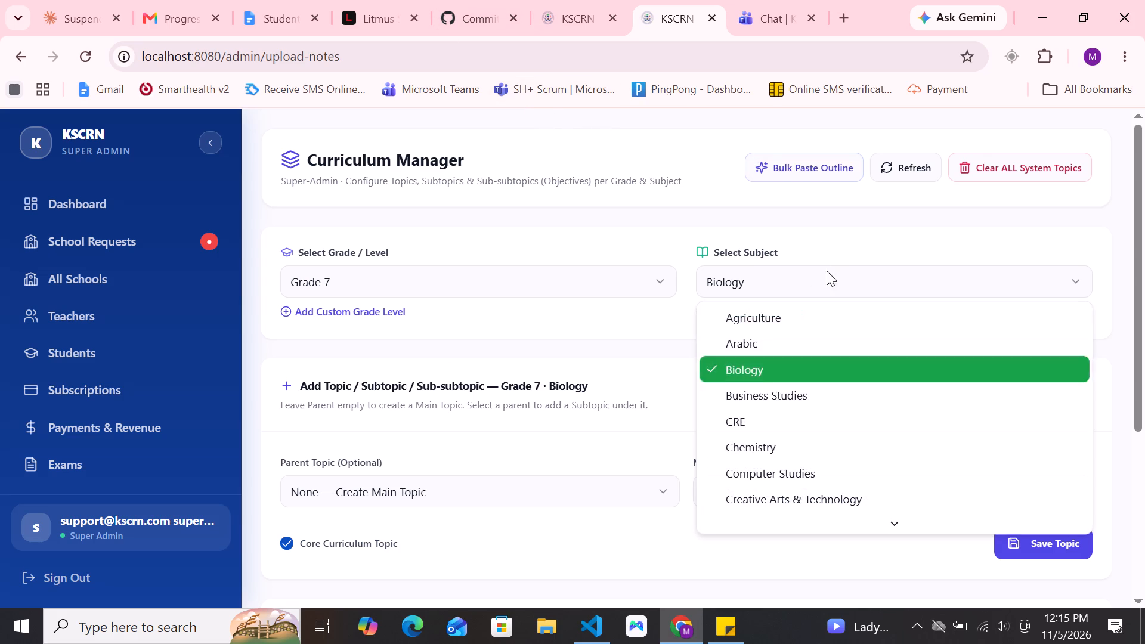
pyautogui.click(843, 377)
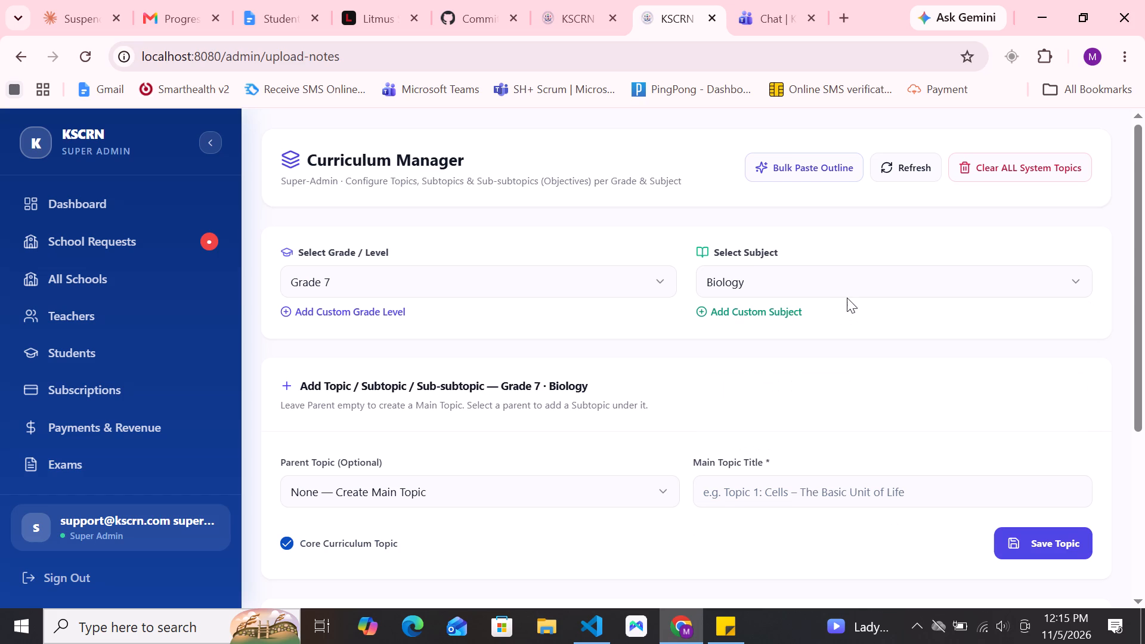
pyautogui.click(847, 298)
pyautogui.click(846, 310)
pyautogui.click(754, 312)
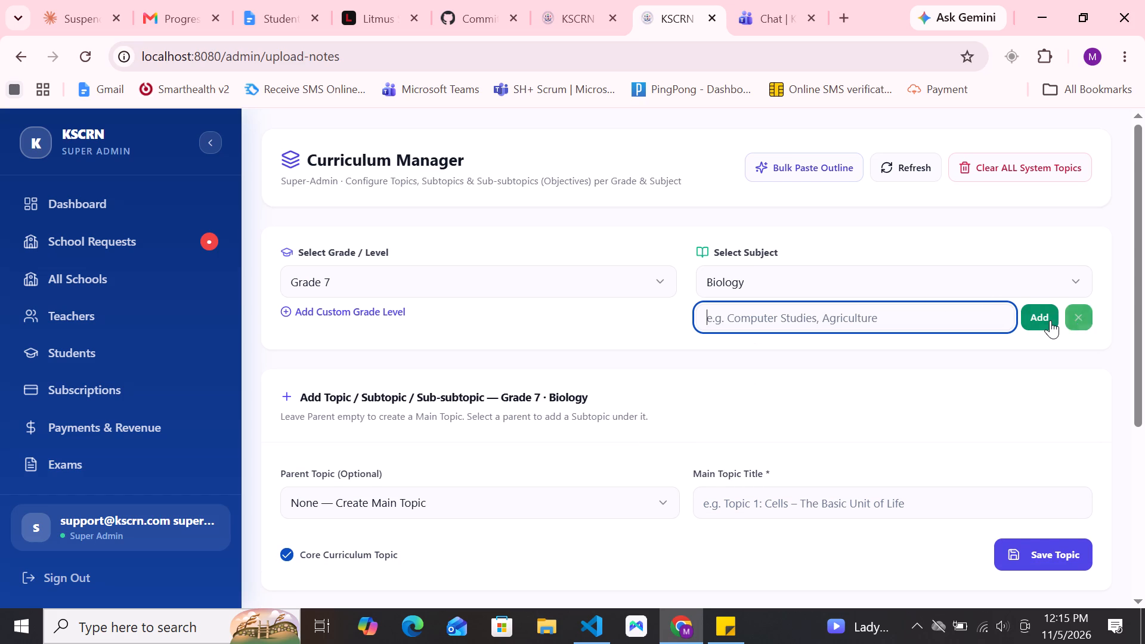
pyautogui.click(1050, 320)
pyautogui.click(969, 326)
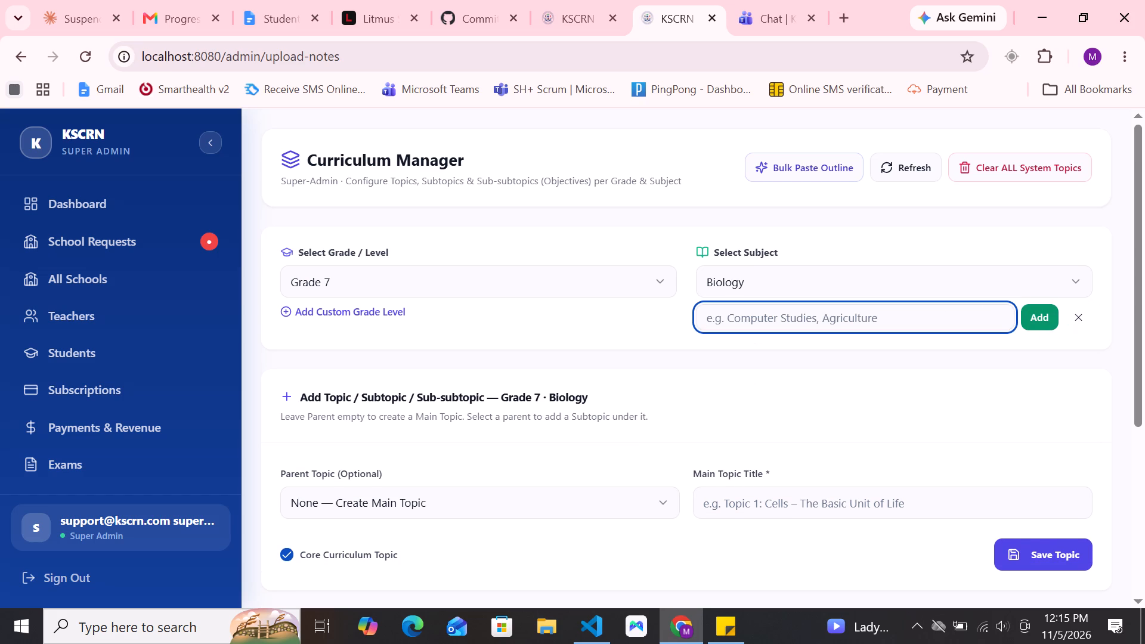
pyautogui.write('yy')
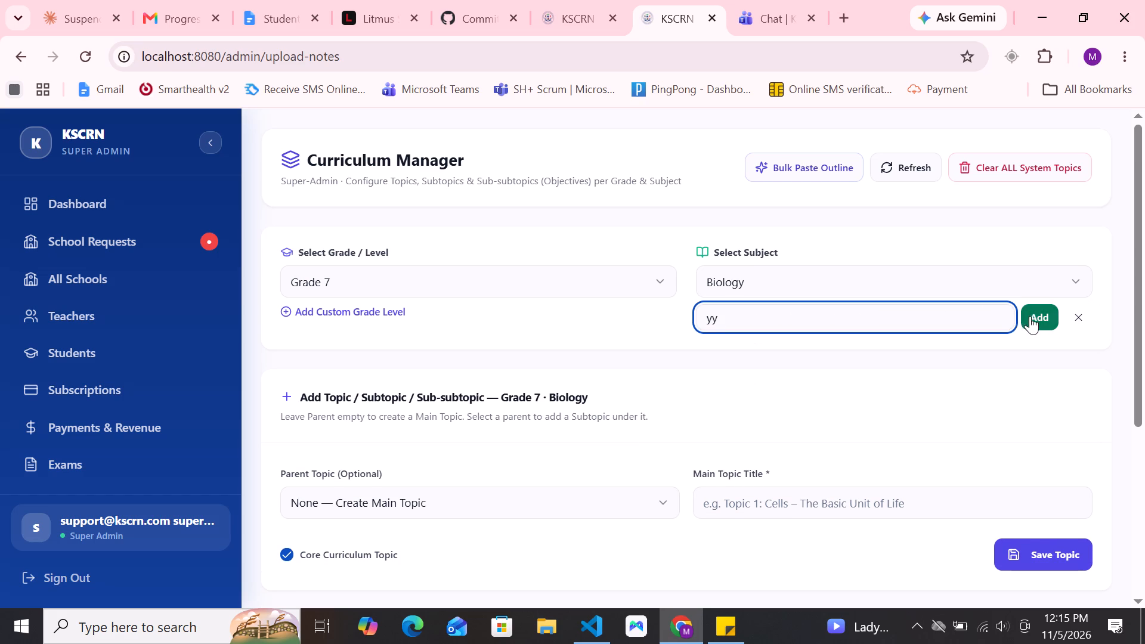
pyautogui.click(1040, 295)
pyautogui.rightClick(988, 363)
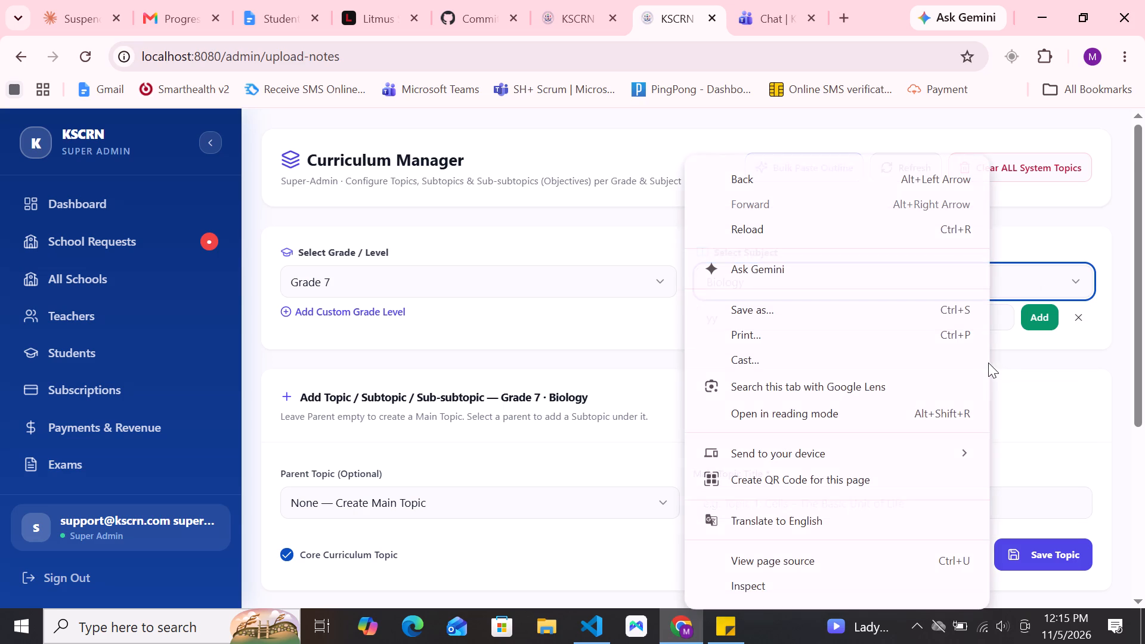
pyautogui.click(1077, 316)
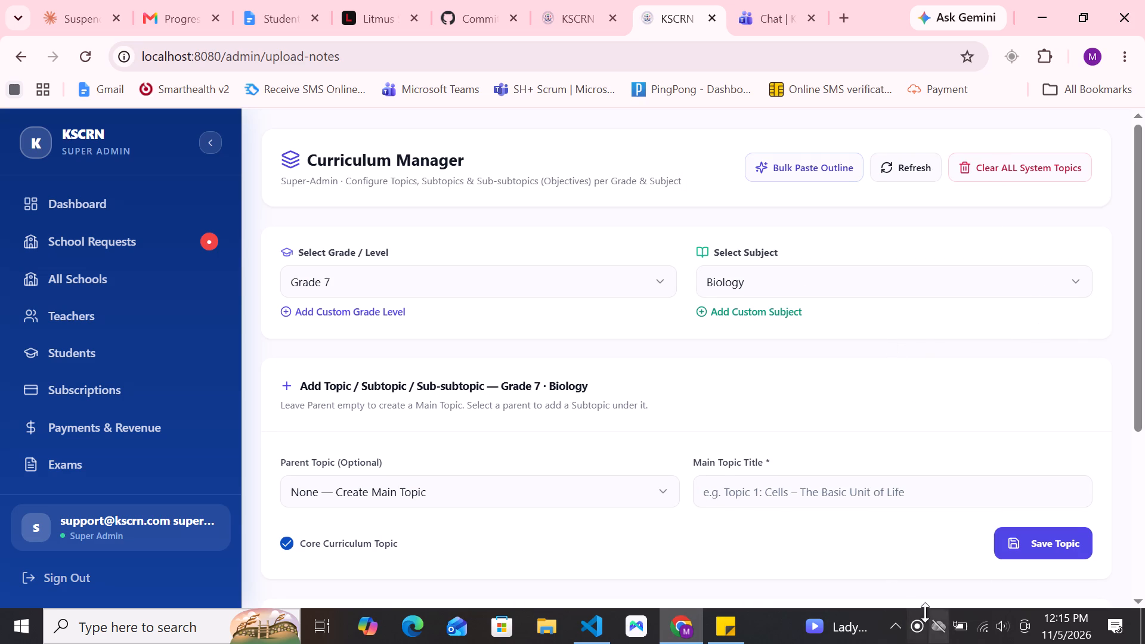
# Examine the Grade 7 Biology topic form, its parent topic options and core curriculum setting, and the curriculum structure section.
pyautogui.scroll(-3, 781, 420)
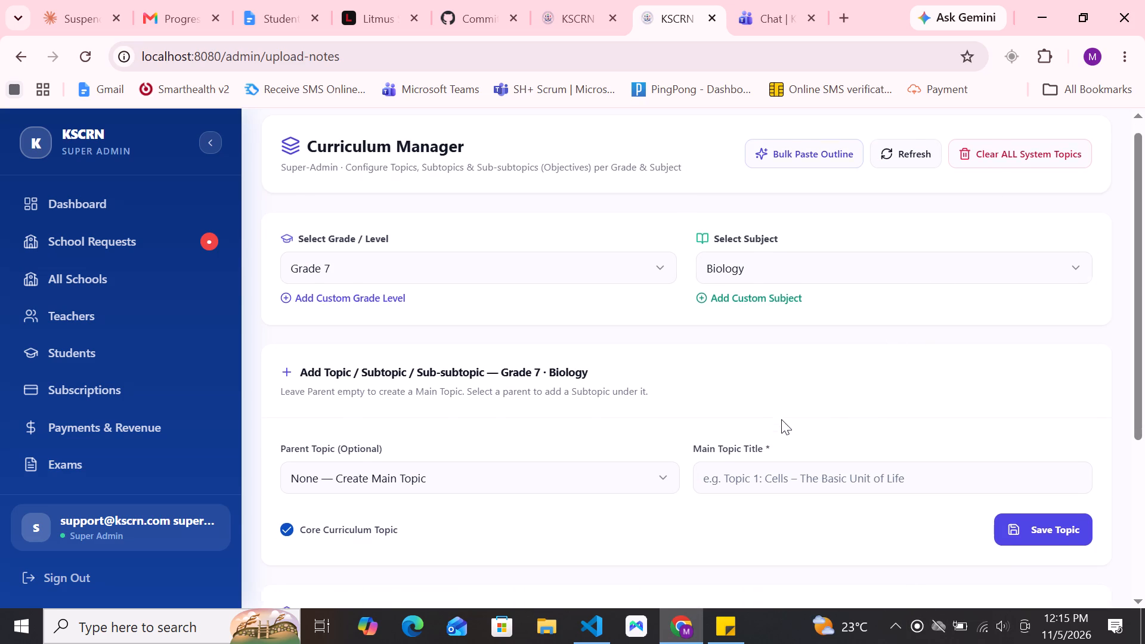
pyautogui.scroll(-6, 781, 419)
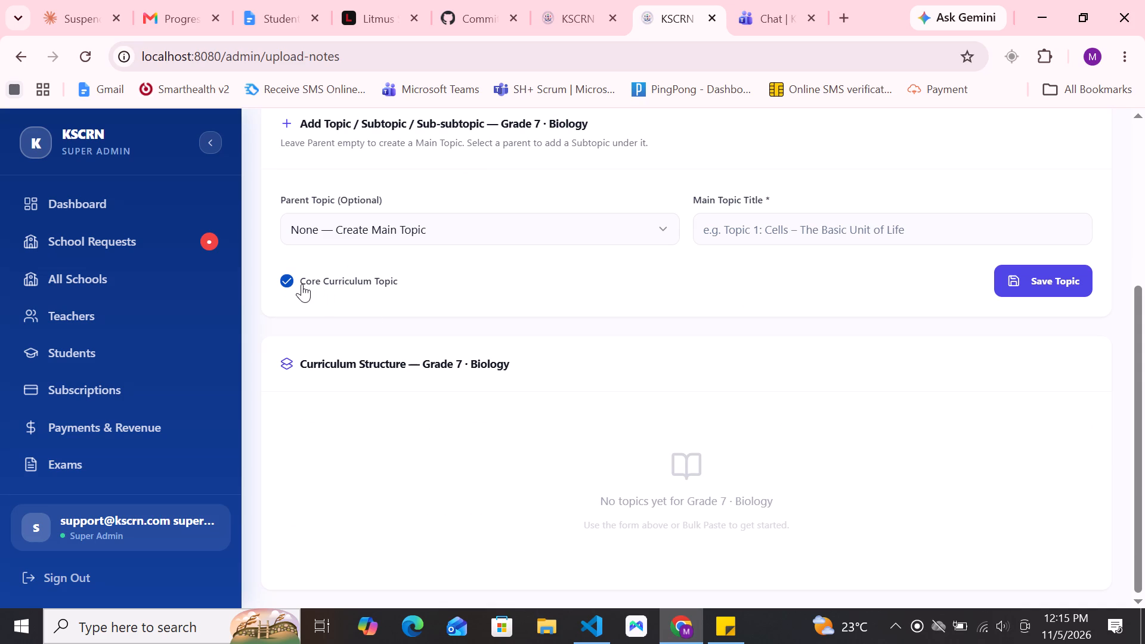
pyautogui.click(302, 284)
pyautogui.click(302, 282)
pyautogui.scroll(2, 553, 258)
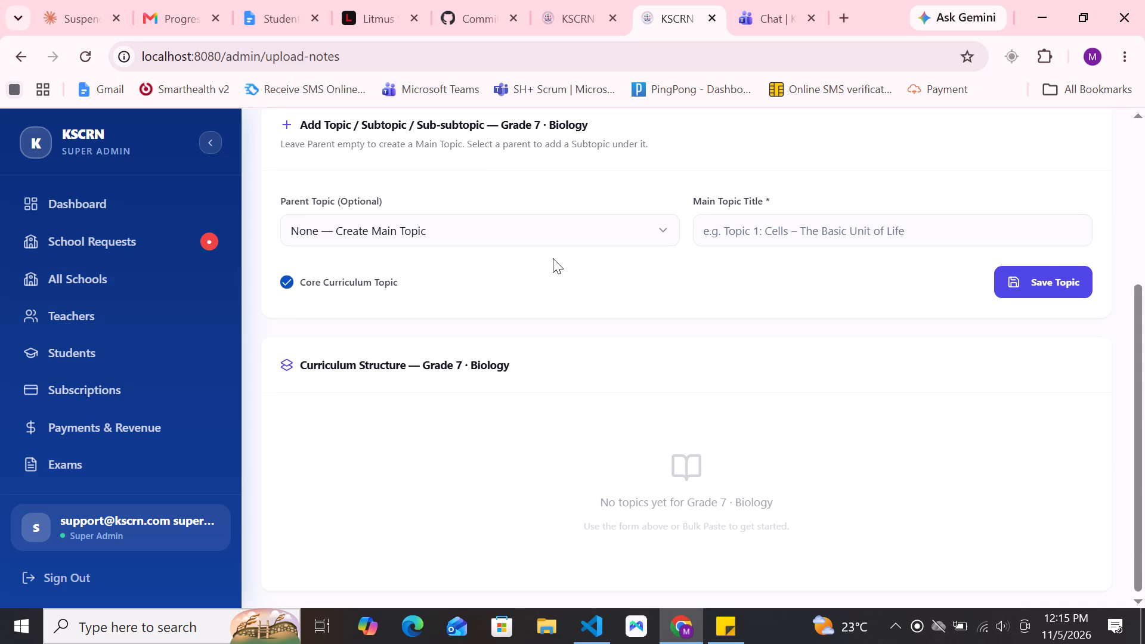
pyautogui.scroll(1, 553, 258)
pyautogui.click(565, 491)
pyautogui.click(505, 532)
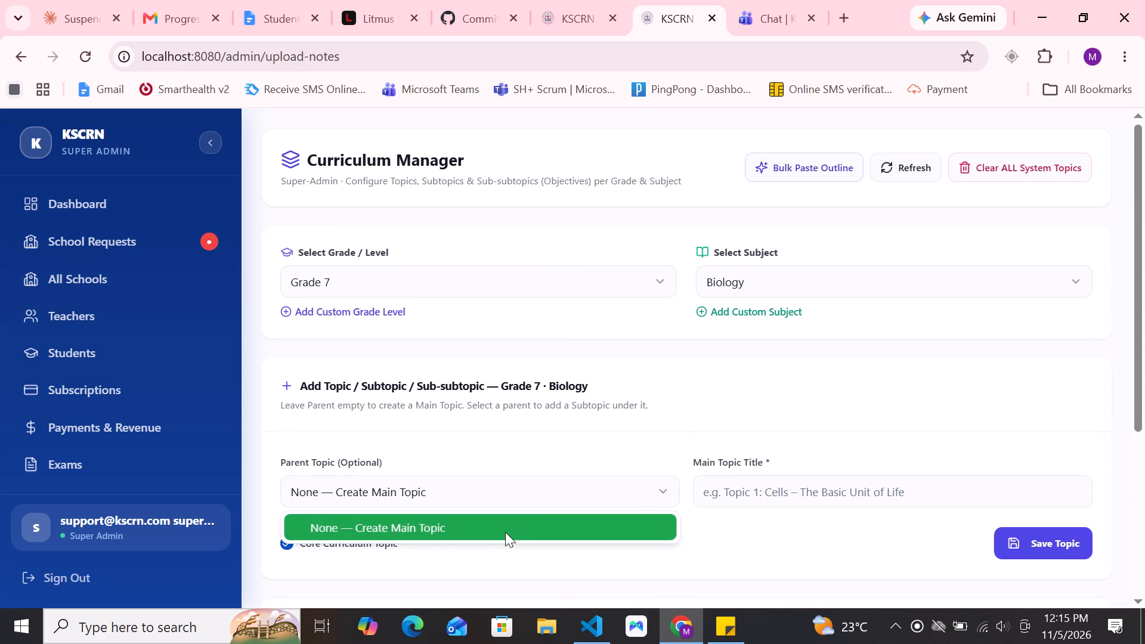
pyautogui.click(777, 488)
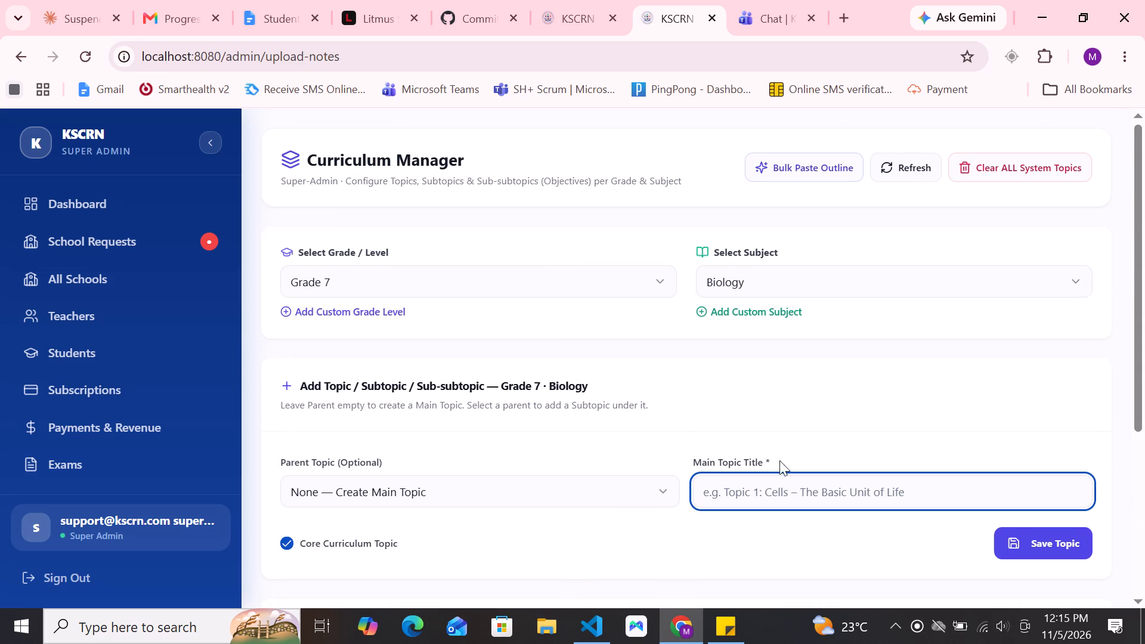
pyautogui.click(292, 383)
pyautogui.click(290, 388)
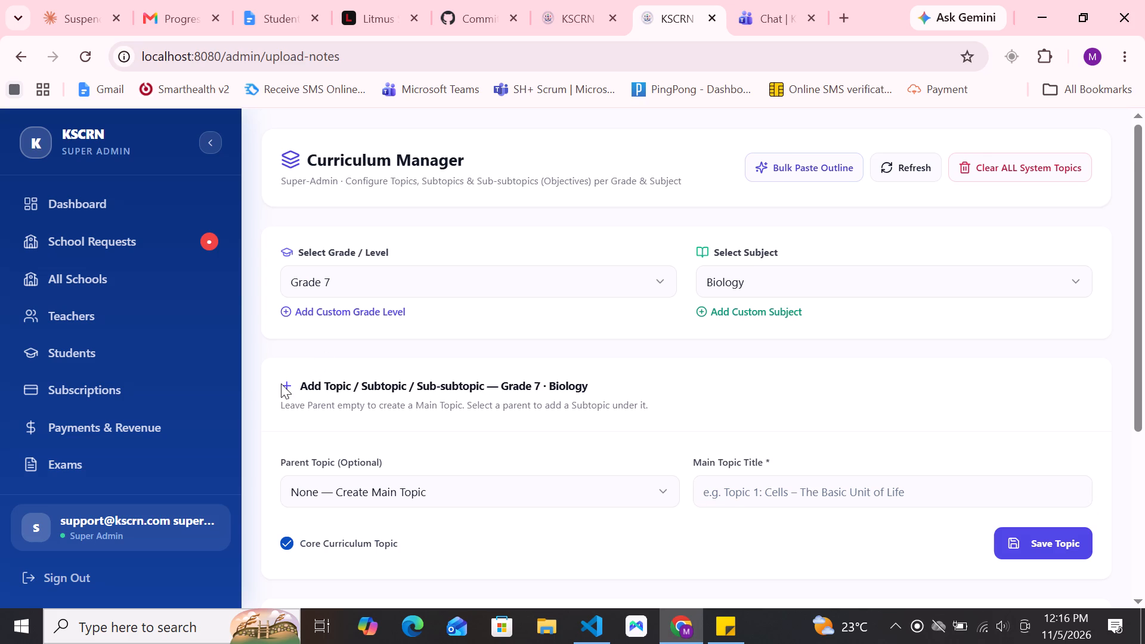
pyautogui.click(281, 383)
pyautogui.scroll(-4, 713, 430)
pyautogui.scroll(-2, 779, 431)
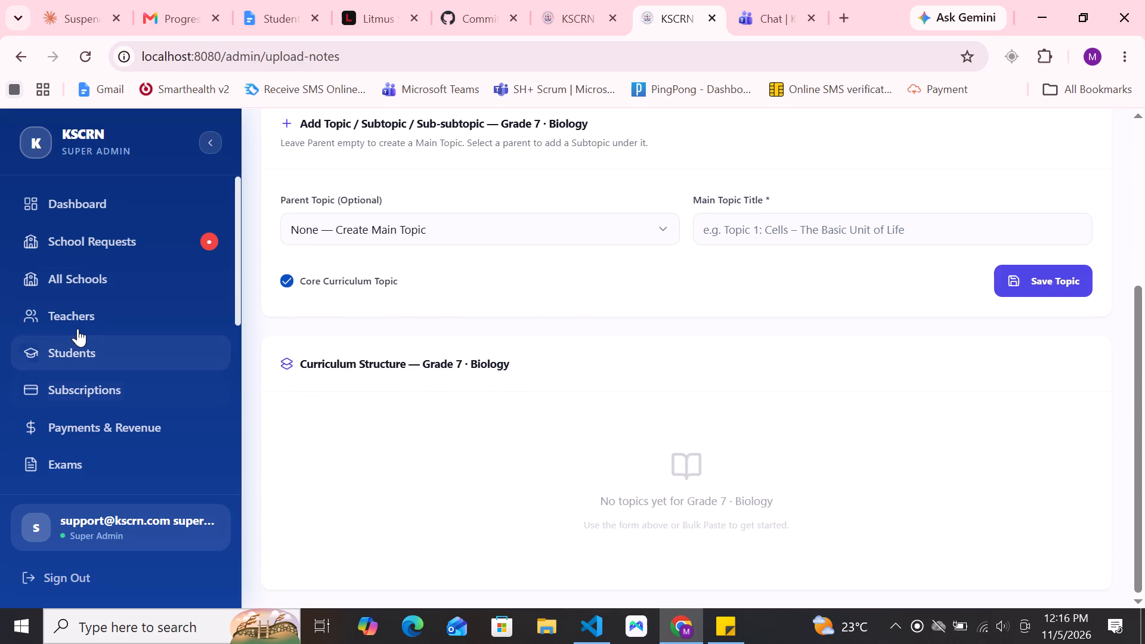
# Open the Teachers page of the localhost admin site.
pyautogui.click(75, 329)
pyautogui.scroll(7, 112, 230)
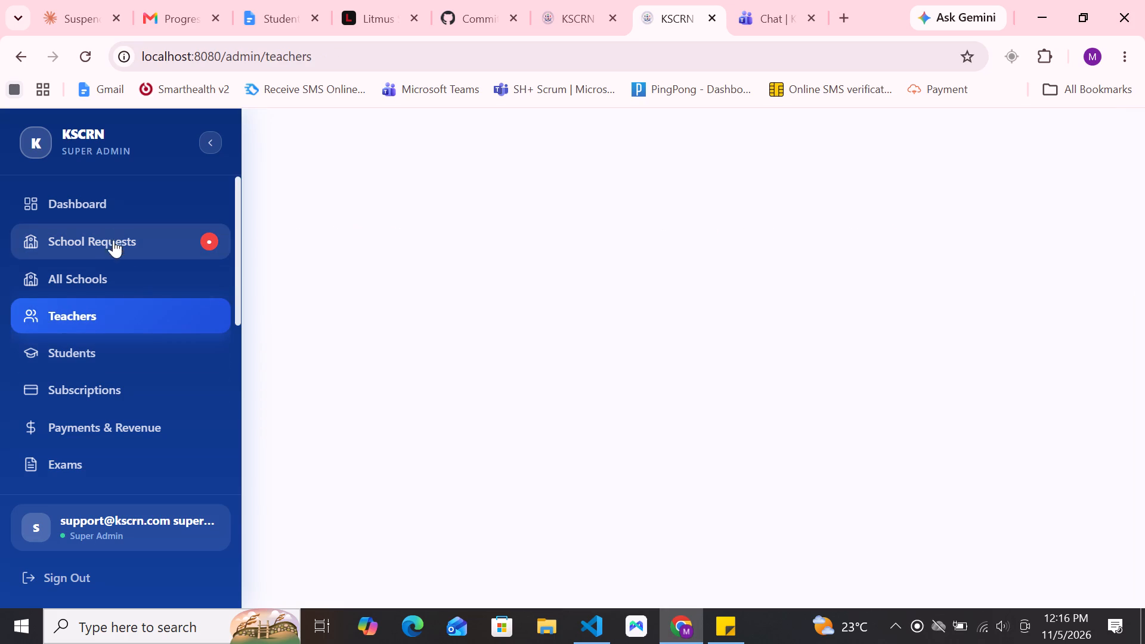
pyautogui.scroll(3, 138, 281)
# Switch to the live kscrn.co.ke admin site and open its Dashboard.
pyautogui.click(577, 0)
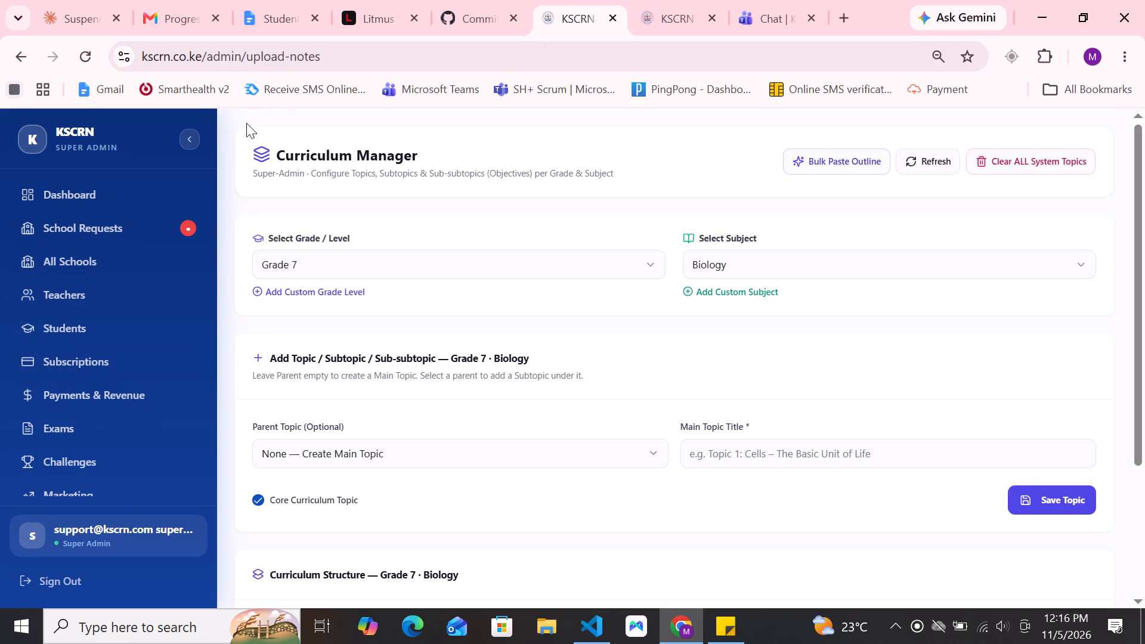
pyautogui.click(42, 213)
pyautogui.click(94, 195)
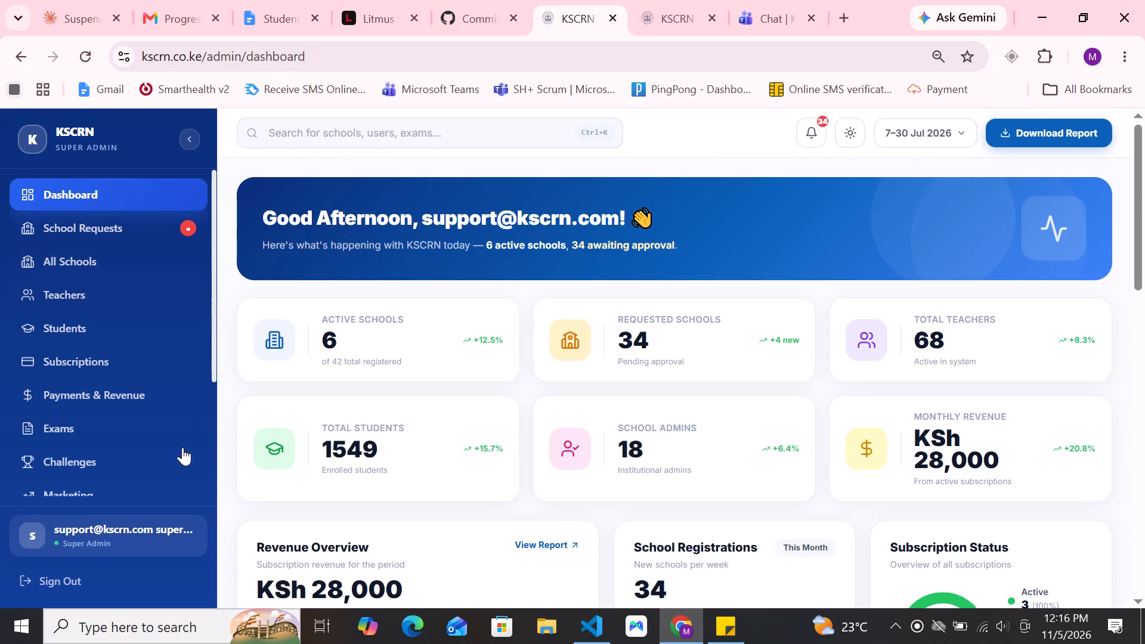
# Open the Contacts Directory in the live site's Marketing section.
pyautogui.scroll(-5, 171, 395)
pyautogui.click(180, 348)
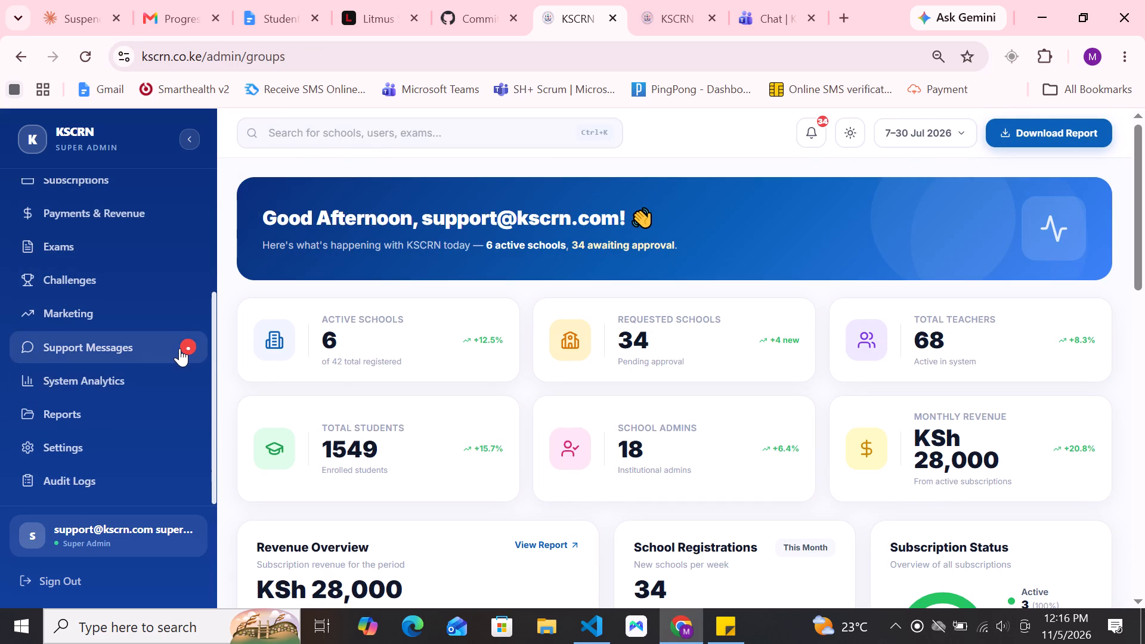
pyautogui.click(181, 324)
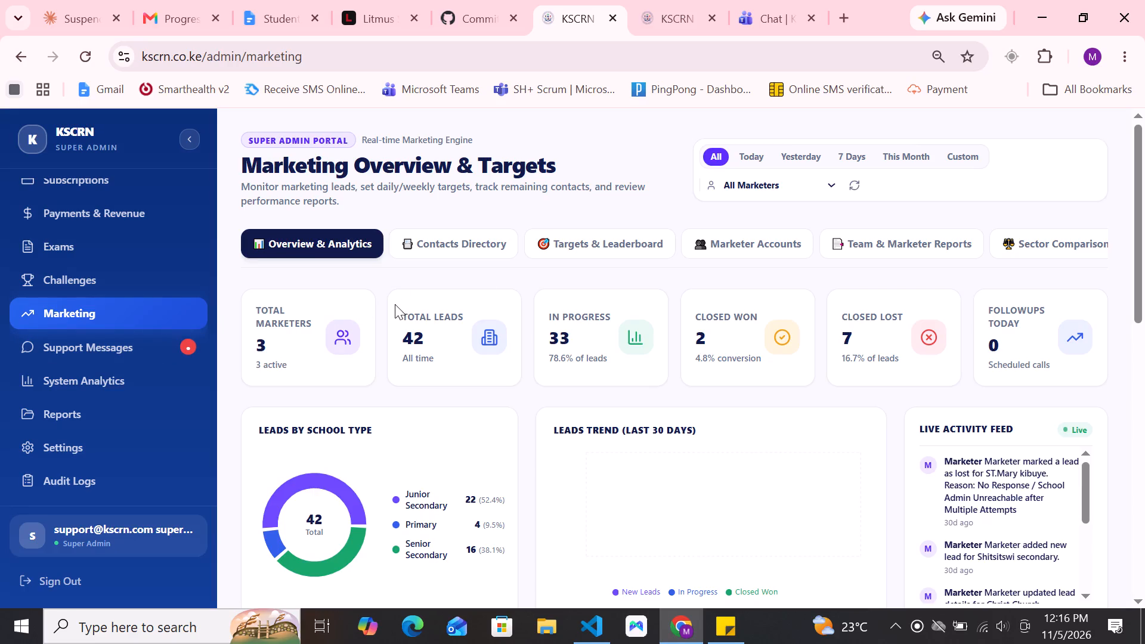
pyautogui.click(458, 239)
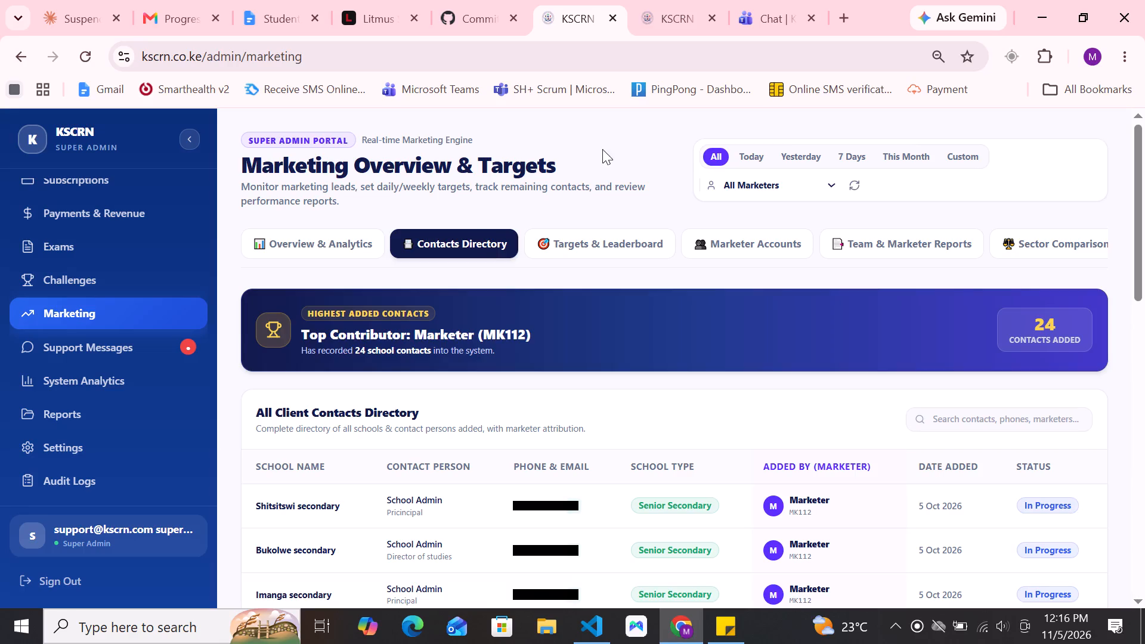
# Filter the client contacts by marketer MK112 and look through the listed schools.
pyautogui.click(836, 188)
pyautogui.click(802, 216)
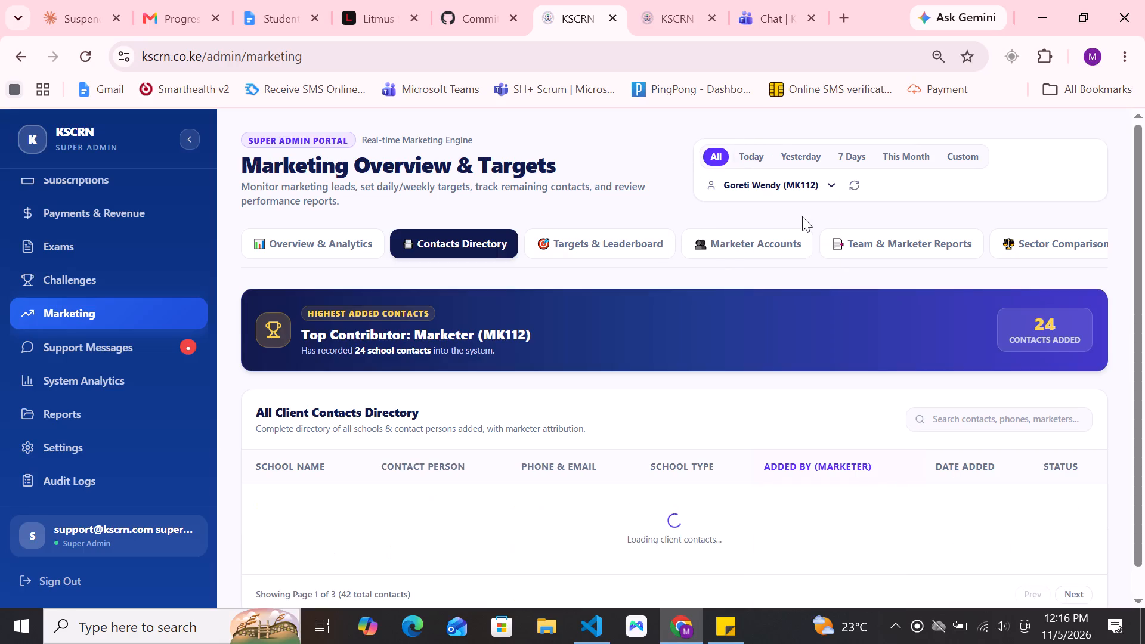
pyautogui.scroll(-8, 697, 311)
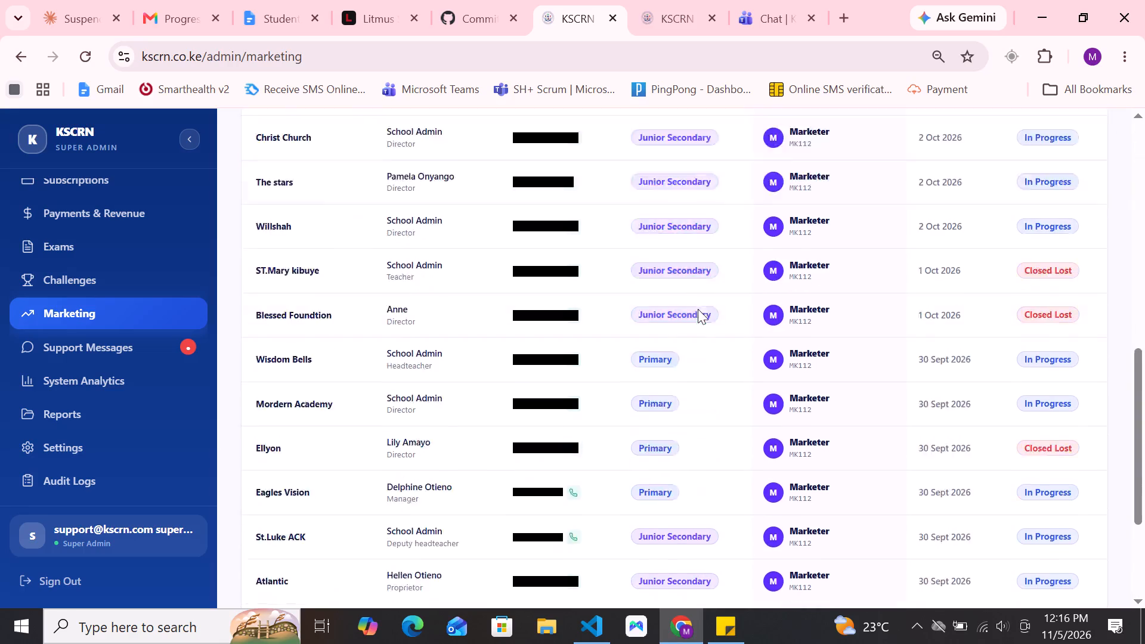
pyautogui.scroll(-9, 699, 305)
pyautogui.scroll(9, 699, 305)
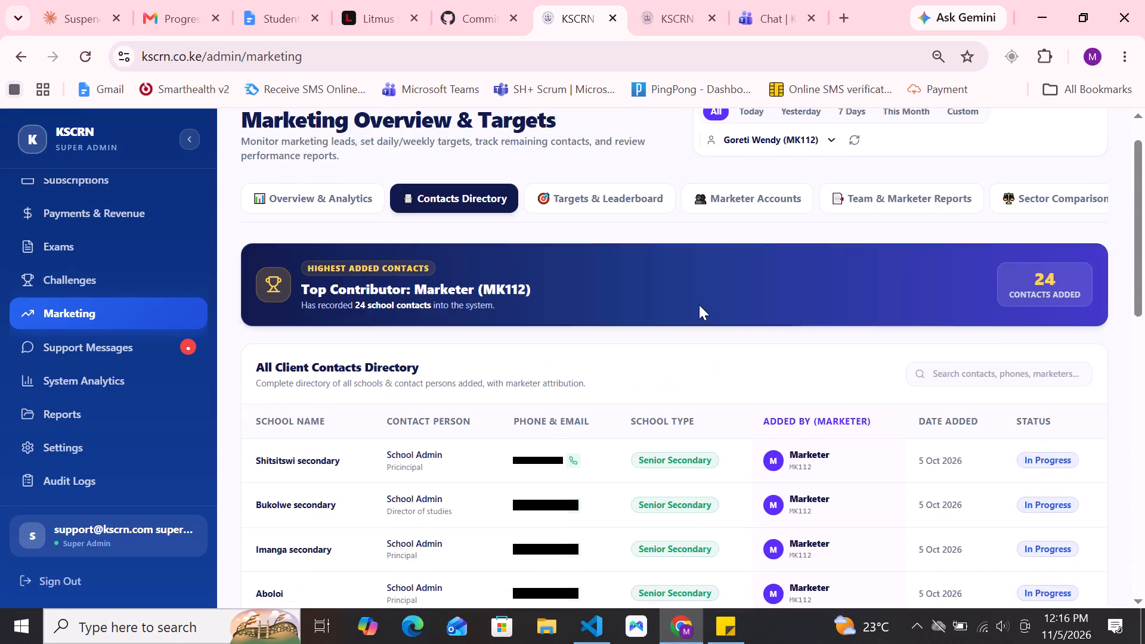
pyautogui.scroll(4, 699, 305)
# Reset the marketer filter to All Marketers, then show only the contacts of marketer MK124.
pyautogui.click(804, 181)
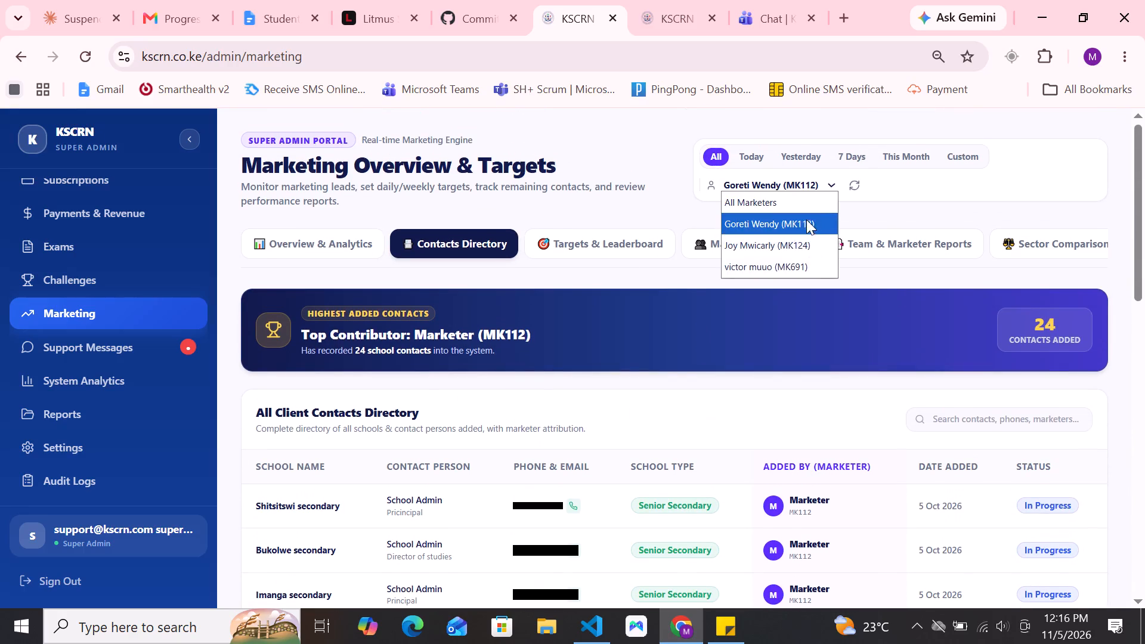
pyautogui.click(783, 204)
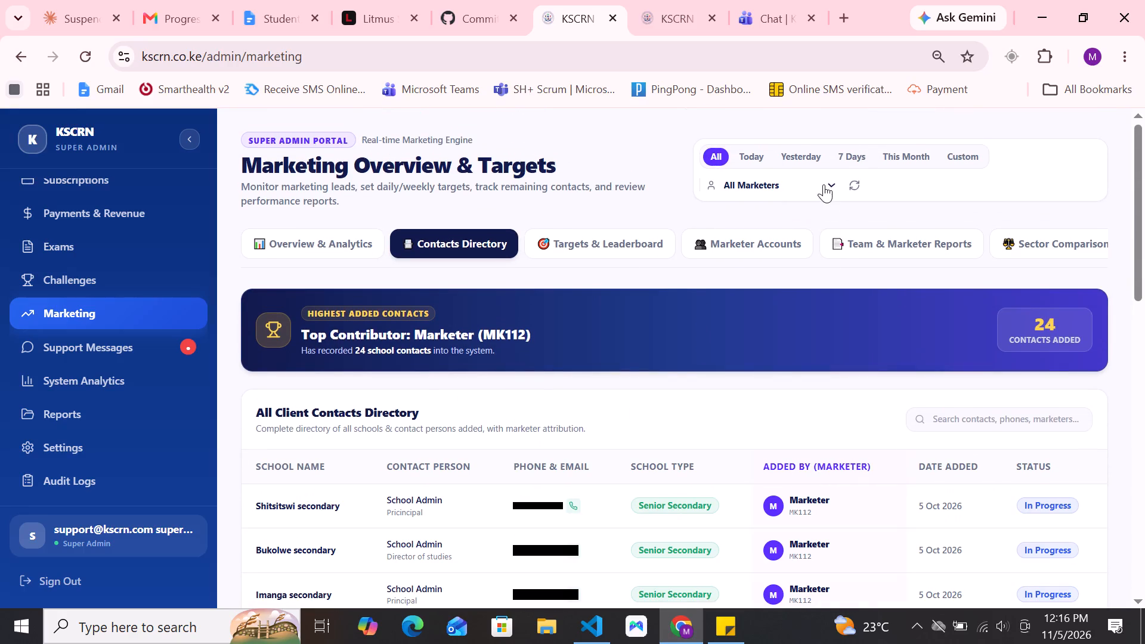
pyautogui.click(824, 184)
pyautogui.click(795, 239)
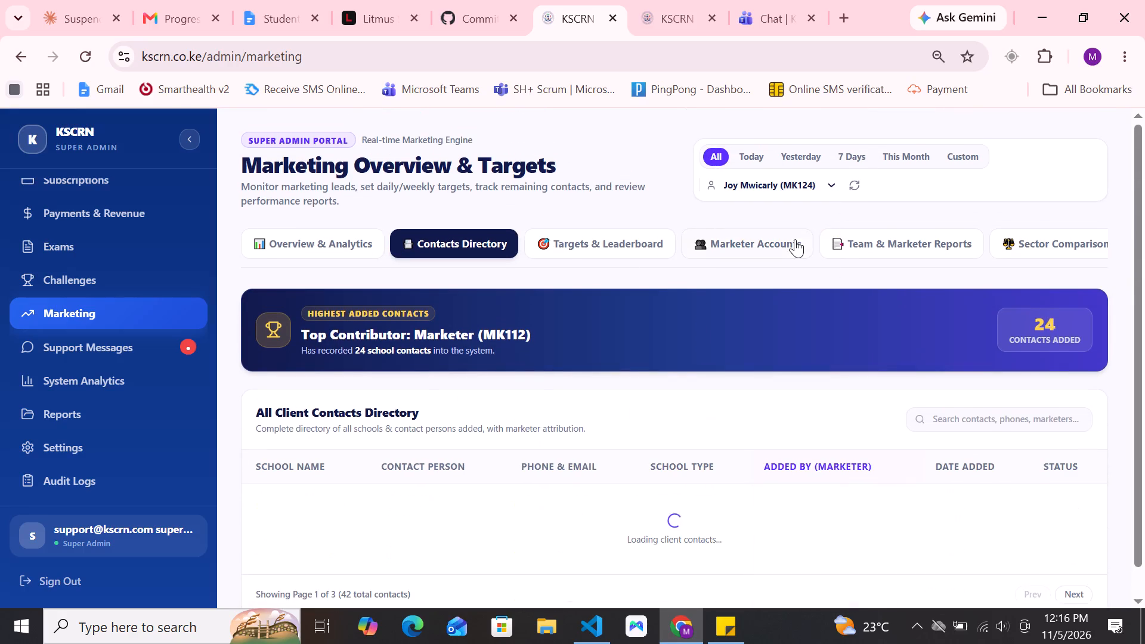
pyautogui.click(822, 191)
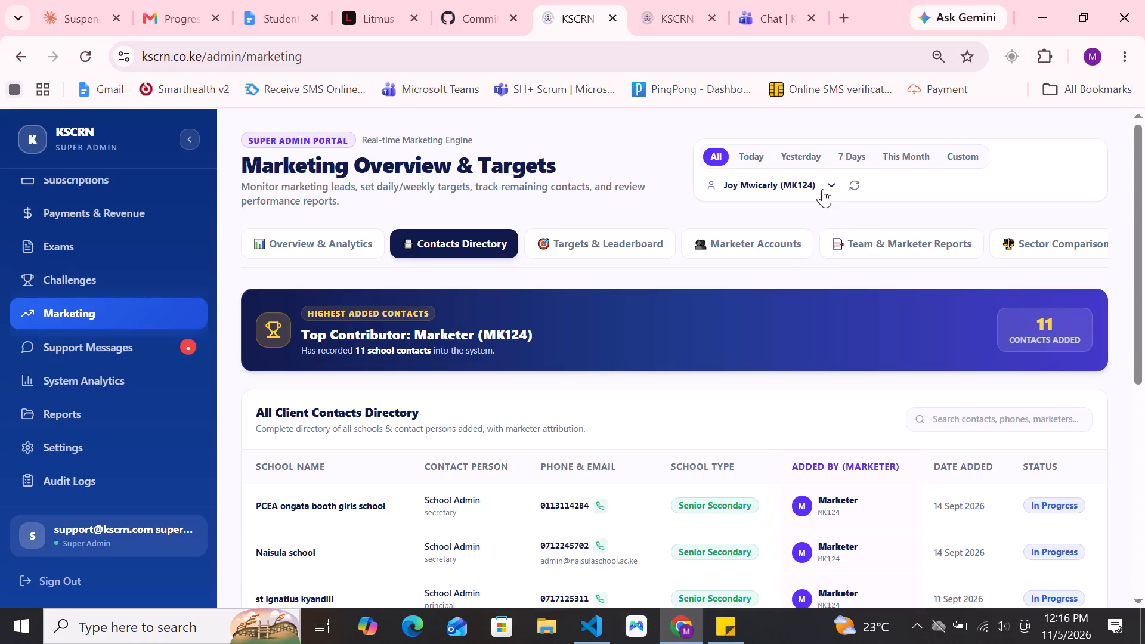
pyautogui.click(822, 189)
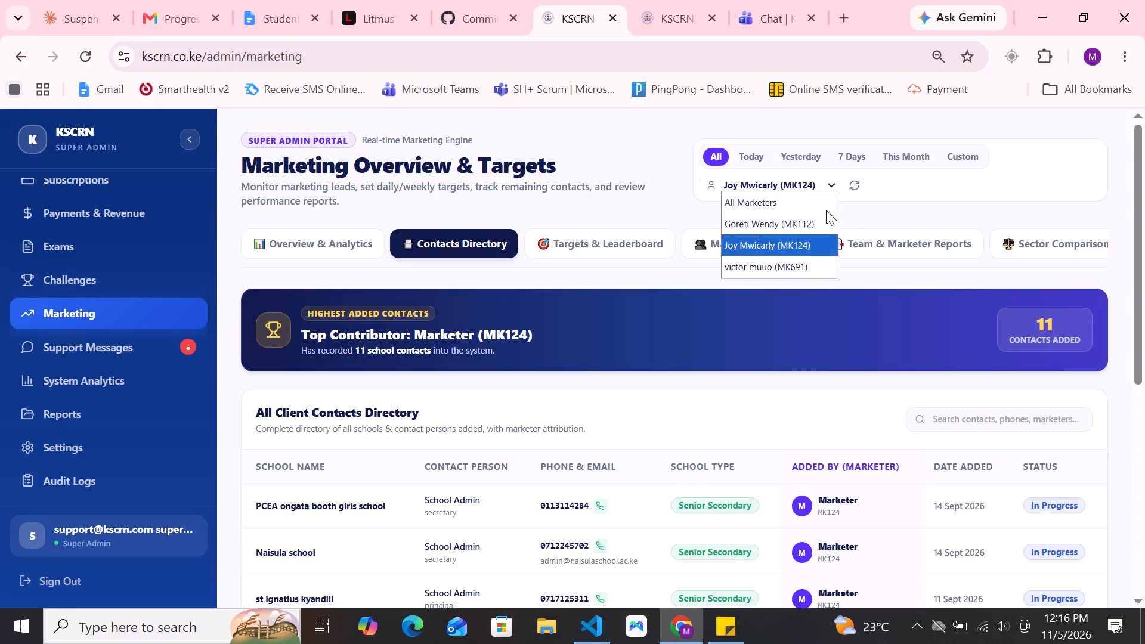
pyautogui.click(809, 261)
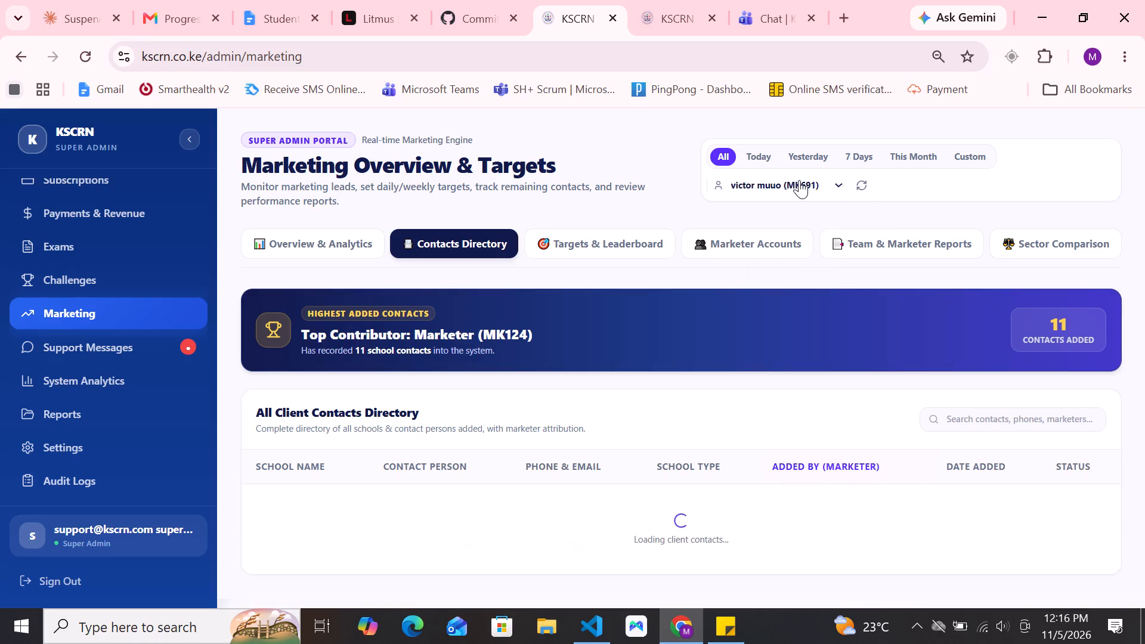
pyautogui.scroll(-8, 757, 476)
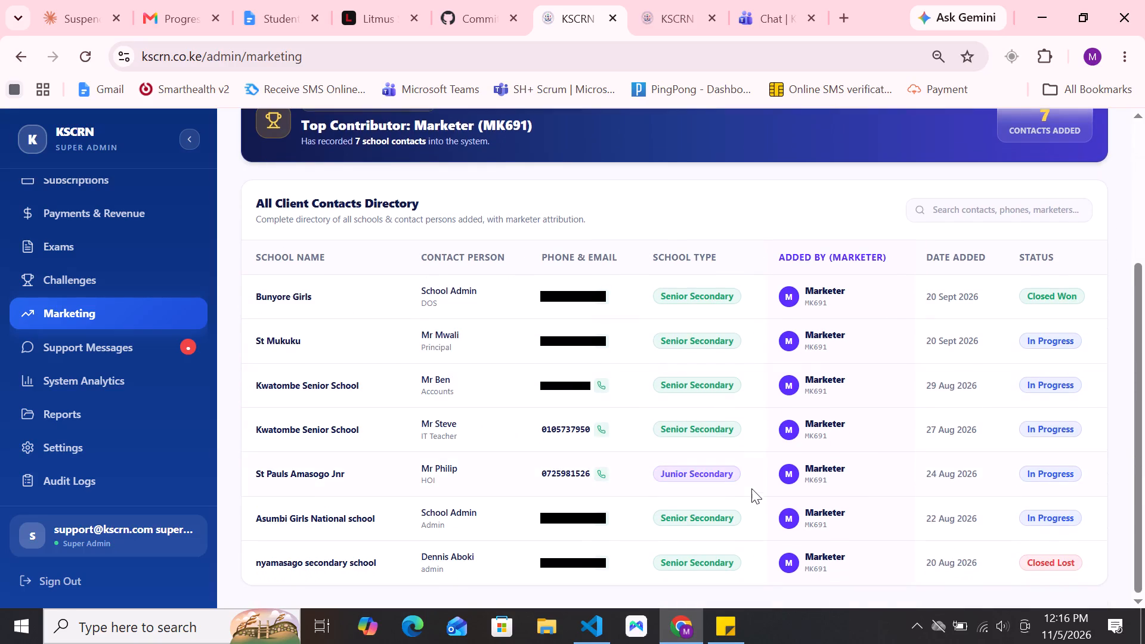
# Examine the phone entry of the Bunyore Girls contact and the options available for its call link.
pyautogui.click(713, 288)
pyautogui.moveTo(713, 288); pyautogui.dragTo(695, 293)
pyautogui.click(610, 299)
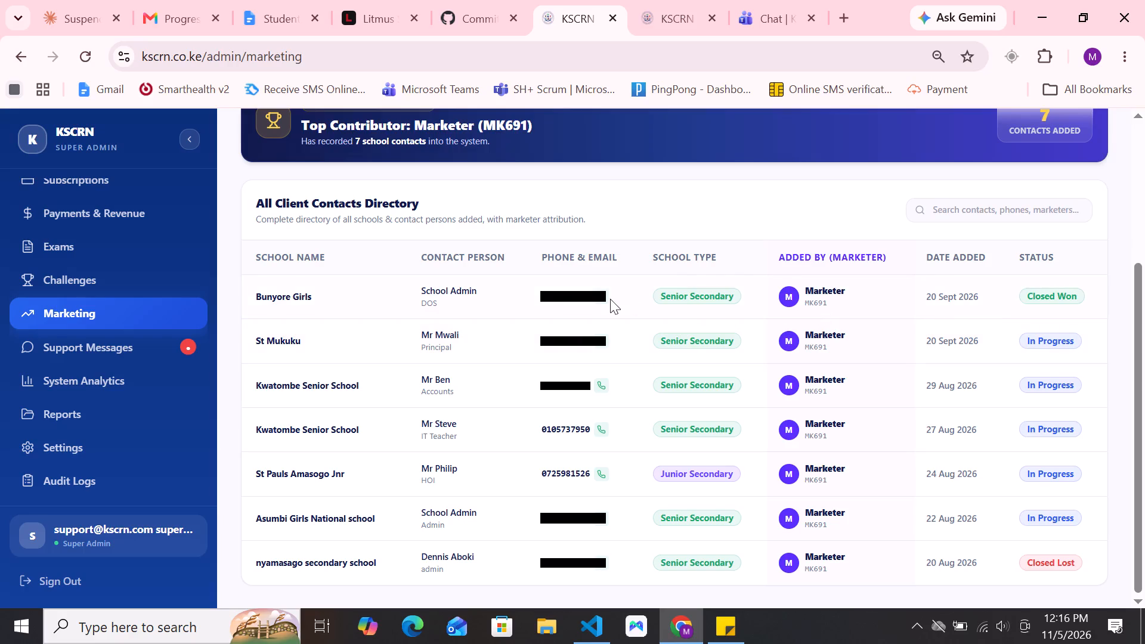
pyautogui.doubleClick(610, 299)
pyautogui.tripleClick(609, 299)
pyautogui.doubleClick(609, 299)
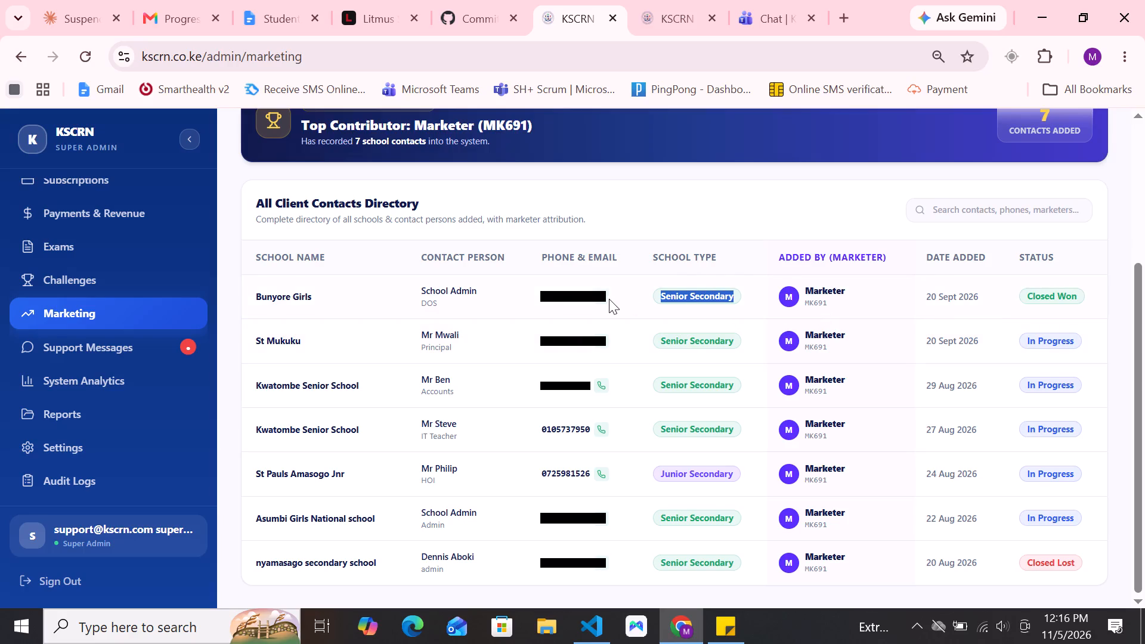
pyautogui.tripleClick(550, 299)
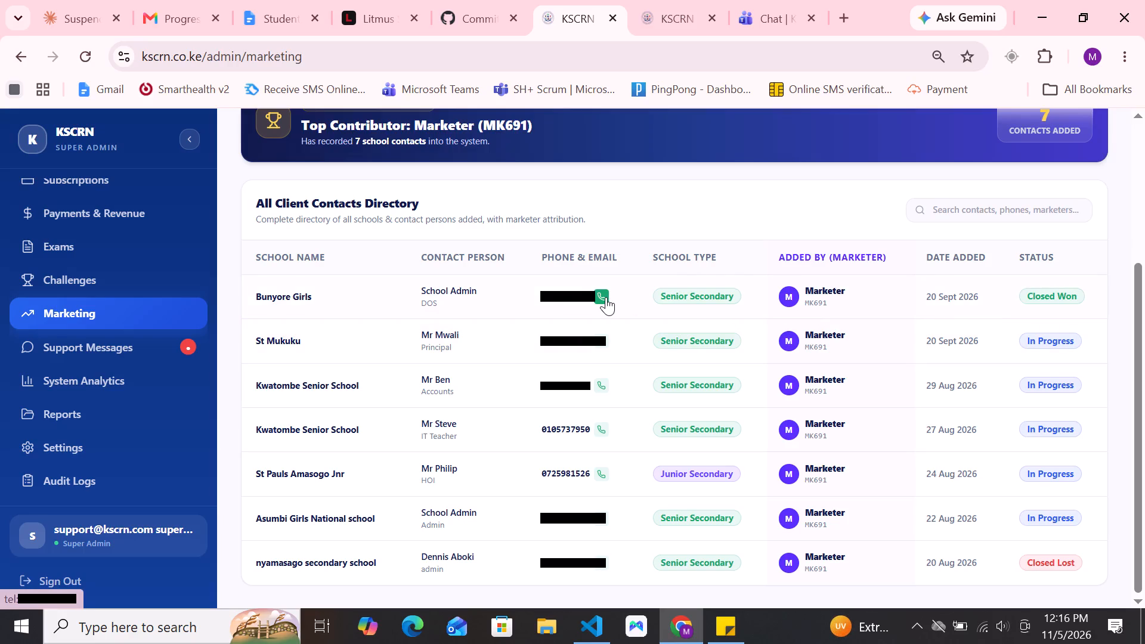
pyautogui.rightClick(606, 297)
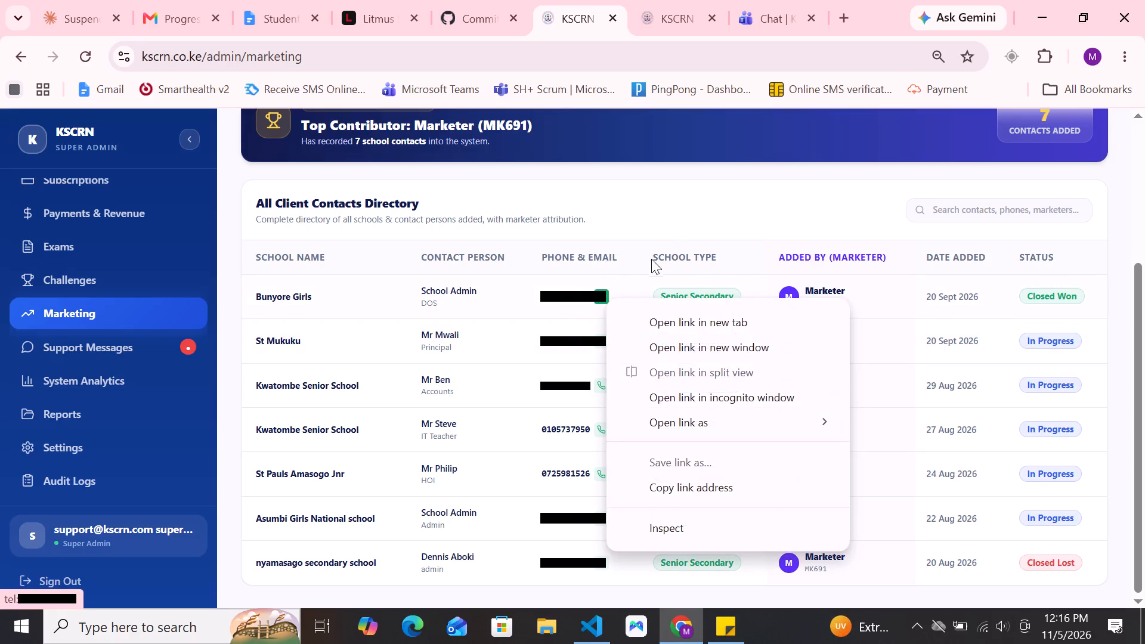
pyautogui.click(666, 237)
# Open the Challenges section and look through the list of all created challenges and the summary figures.
pyautogui.click(134, 268)
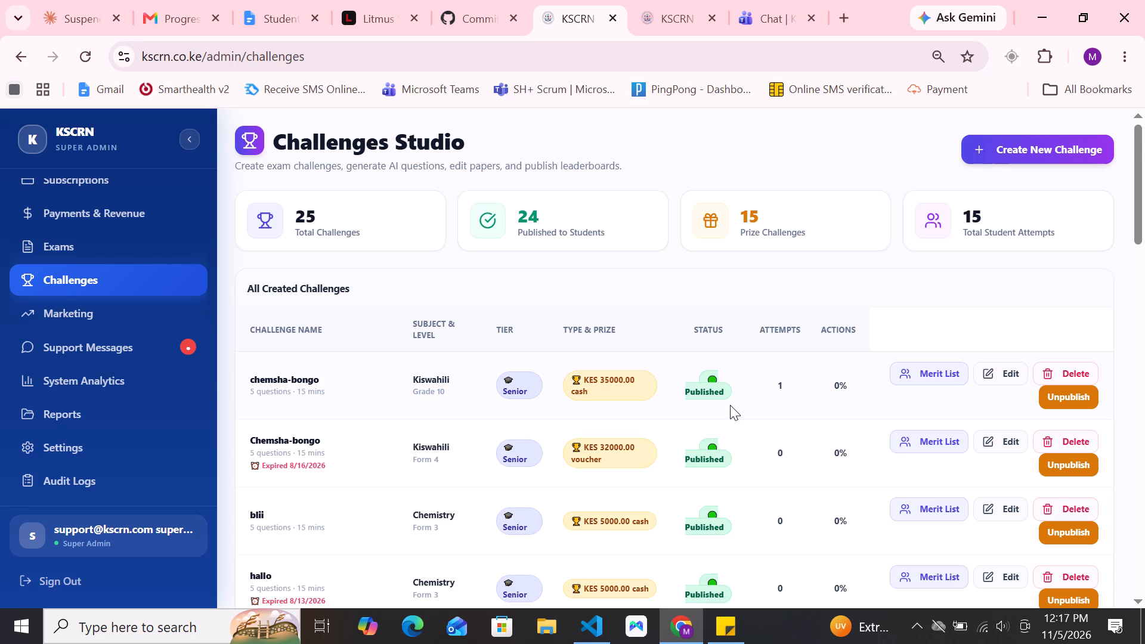
pyautogui.scroll(-7, 730, 405)
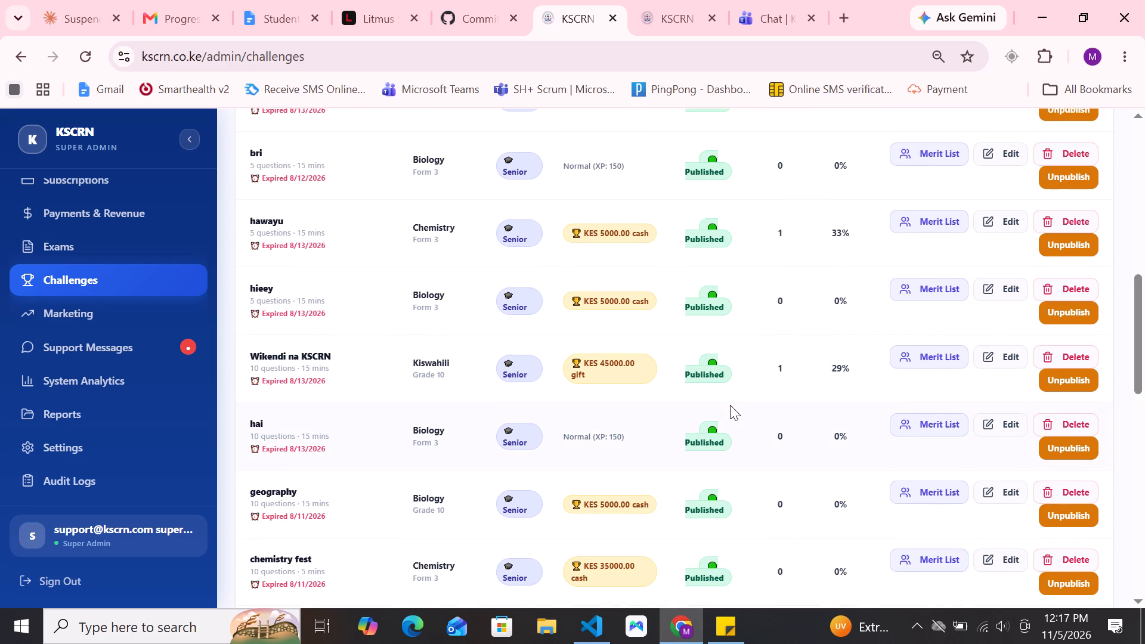
pyautogui.scroll(-11, 730, 405)
pyautogui.scroll(5, 730, 405)
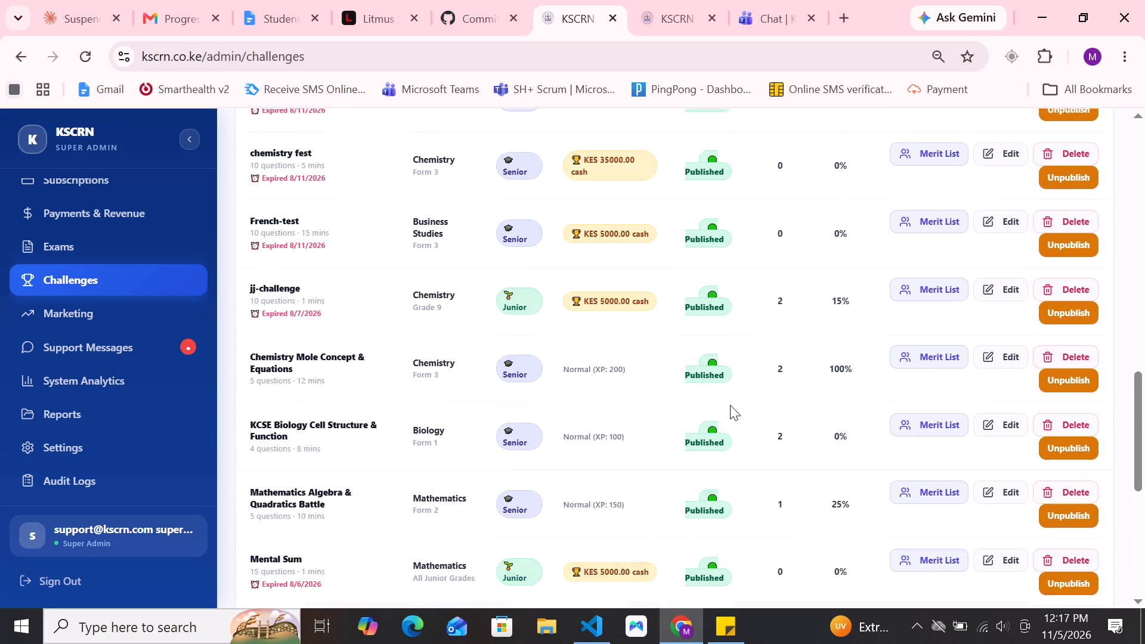
pyautogui.scroll(17, 733, 404)
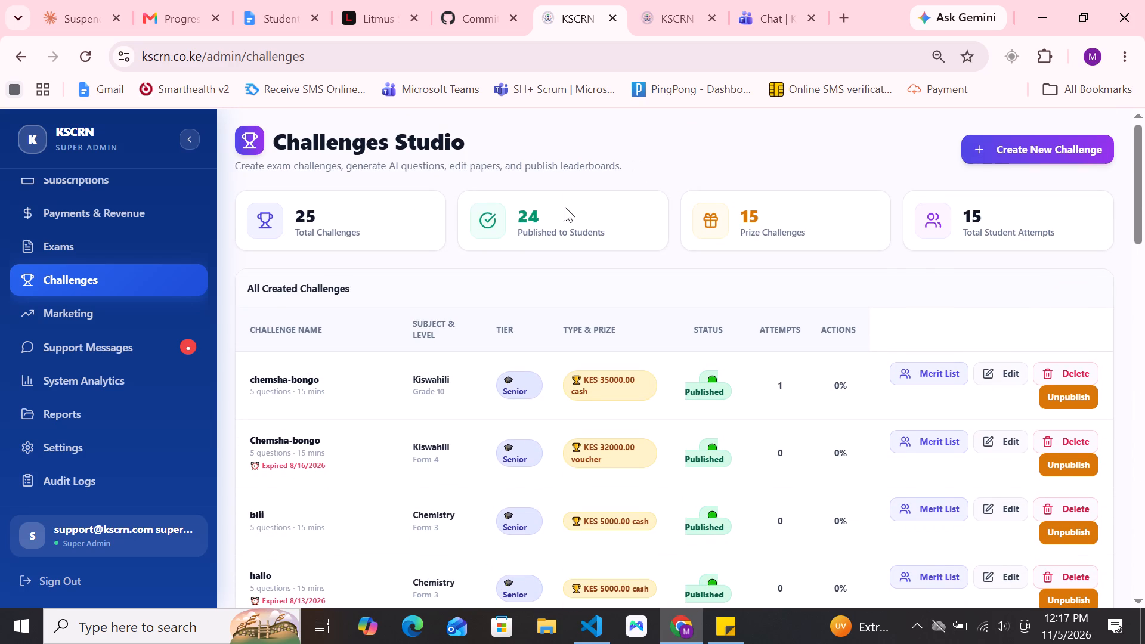
pyautogui.click(565, 207)
pyautogui.click(398, 206)
pyautogui.tripleClick(260, 287)
# Visit System Analytics and go on to the Support Messages section.
pyautogui.click(101, 379)
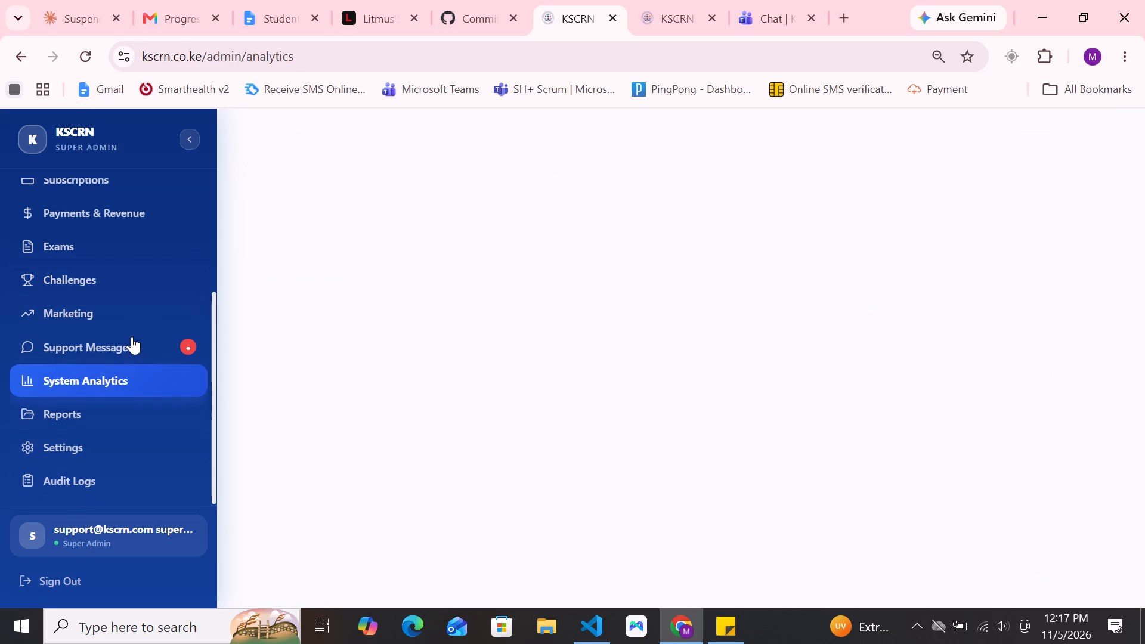
pyautogui.click(132, 336)
# Search Windows for "kuro" and launch the Kuro app.
pyautogui.click(175, 617)
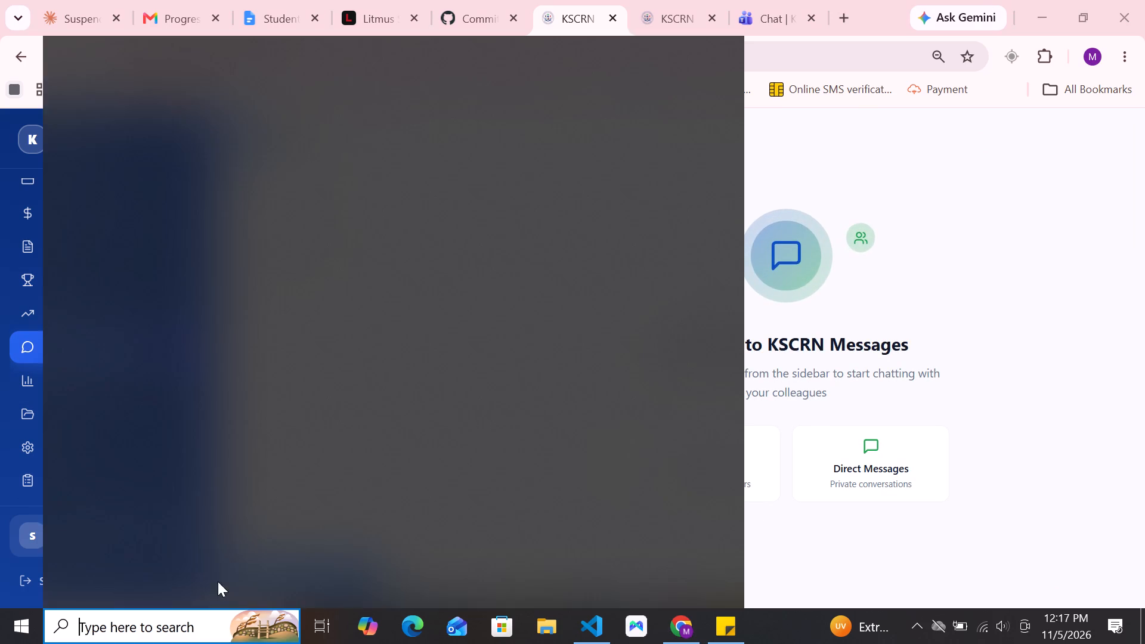
pyautogui.press('j')
pyautogui.press('BackSpace')
pyautogui.press('BackSpace')
pyautogui.write('kur')
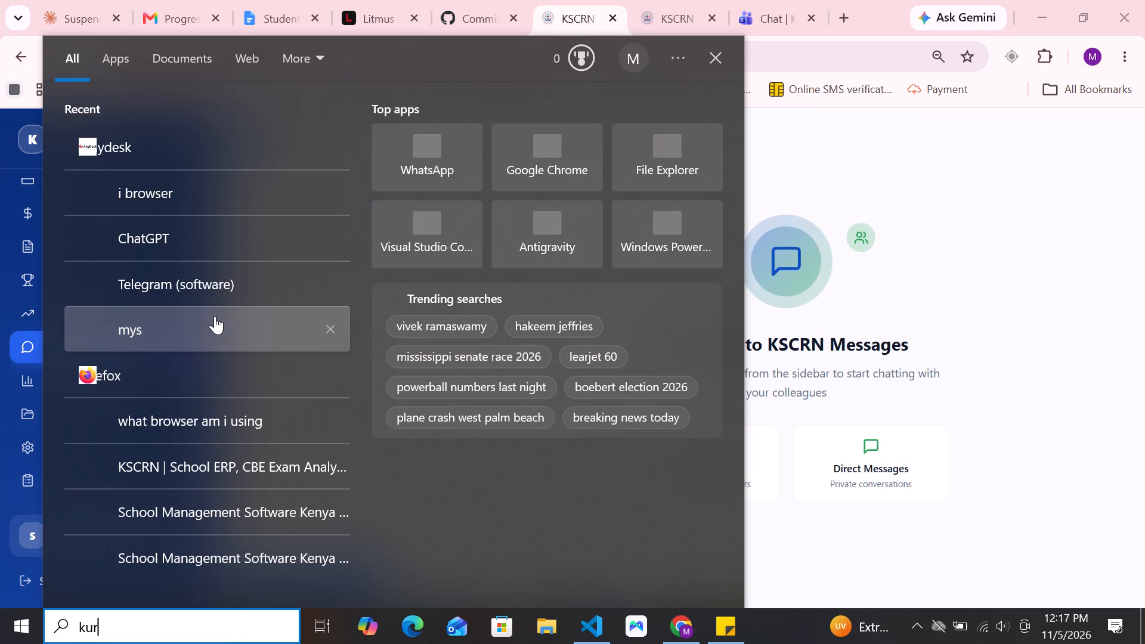
pyautogui.press('o')
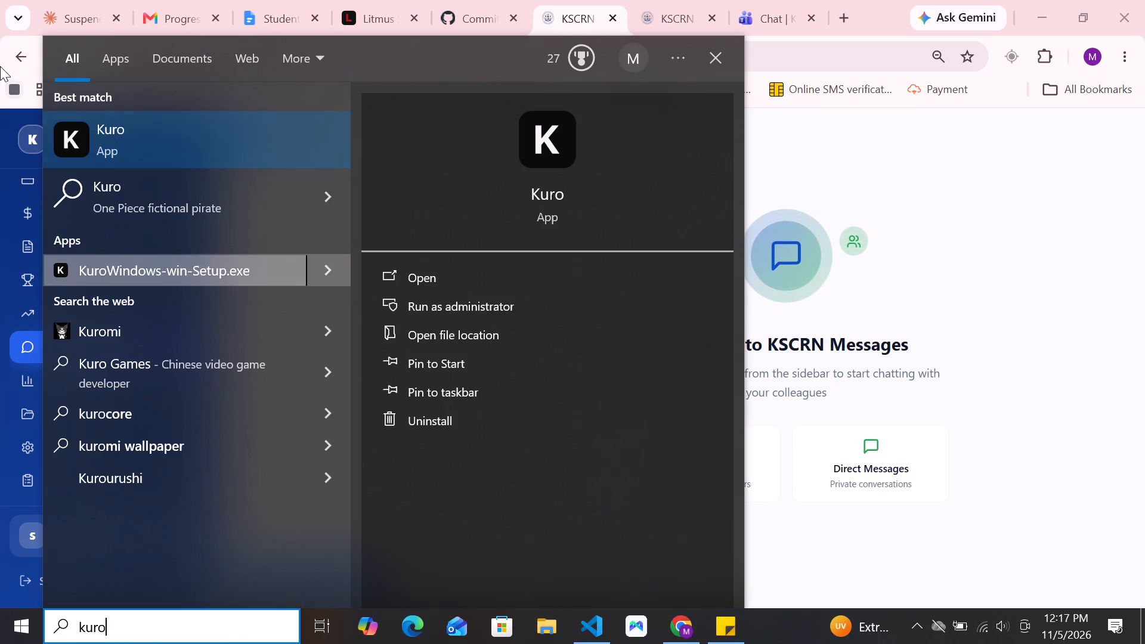
pyautogui.click(148, 139)
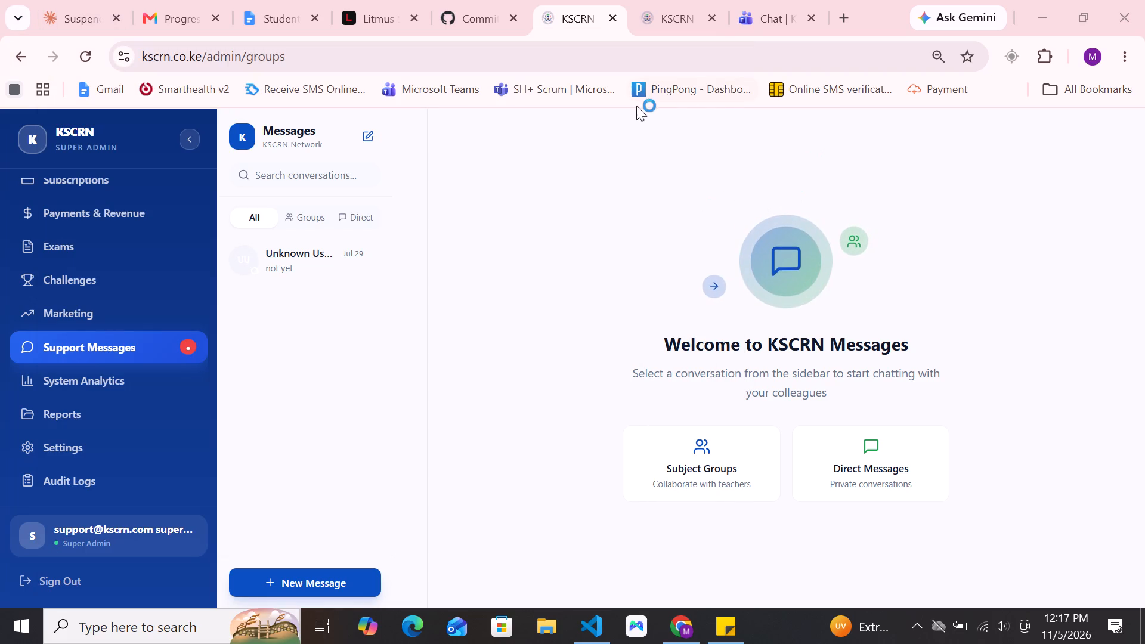
# Switch to the browser tab with the localhost:8080 version of the super admin portal.
pyautogui.click(684, 20)
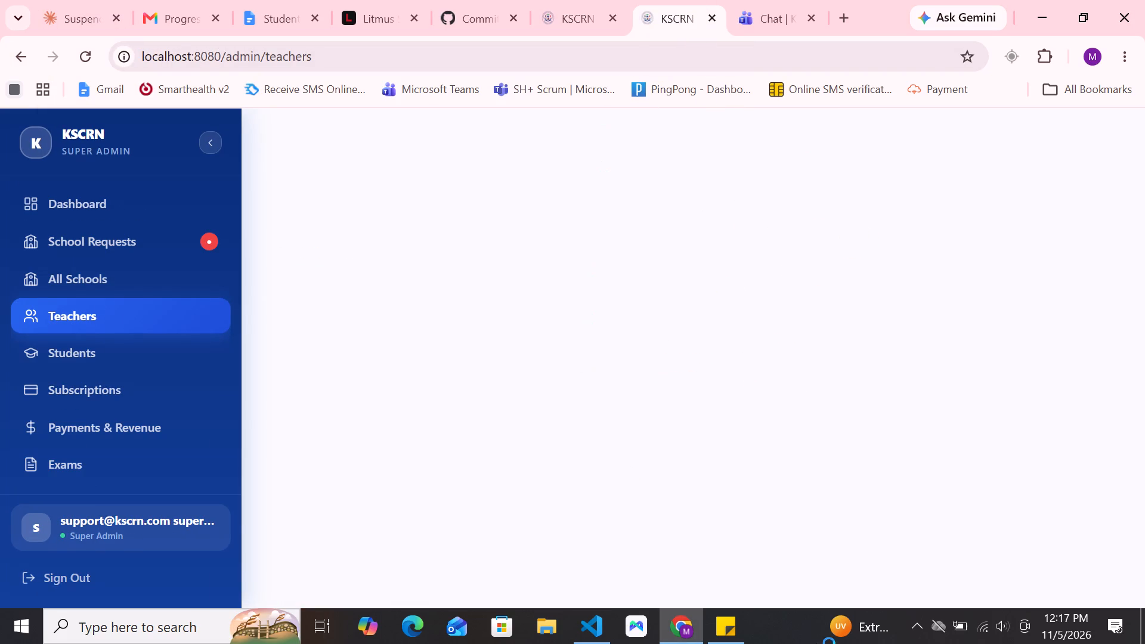
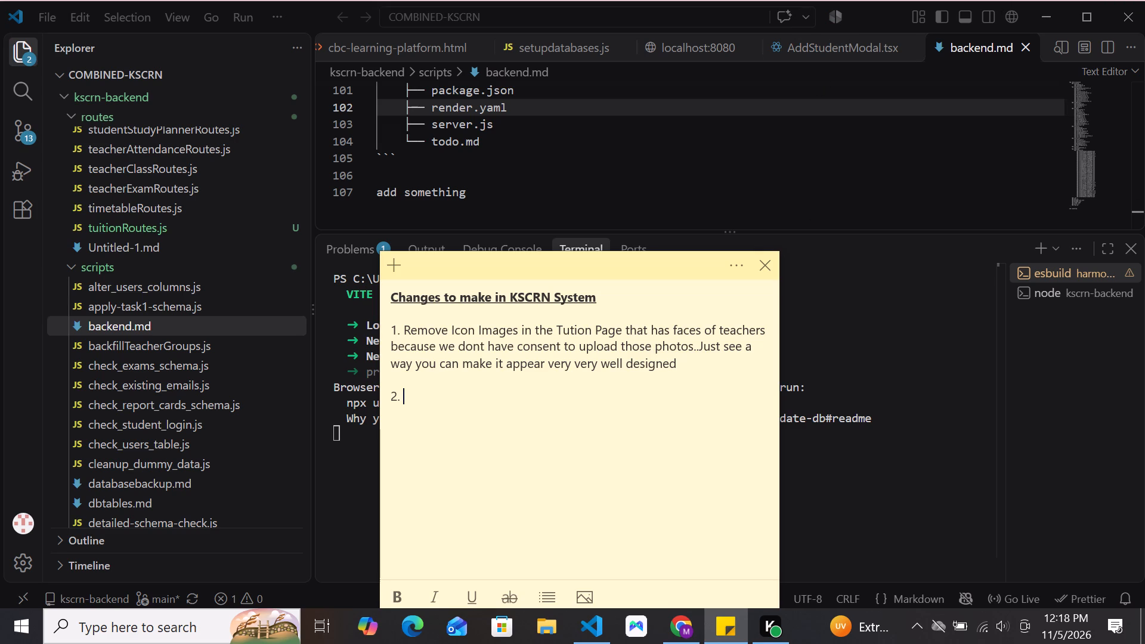
# Switch from the sticky note to the browser tab with the localhost:8080 super admin portal.
pyautogui.click(512, 414)
pyautogui.click(657, 617)
pyautogui.click(681, 623)
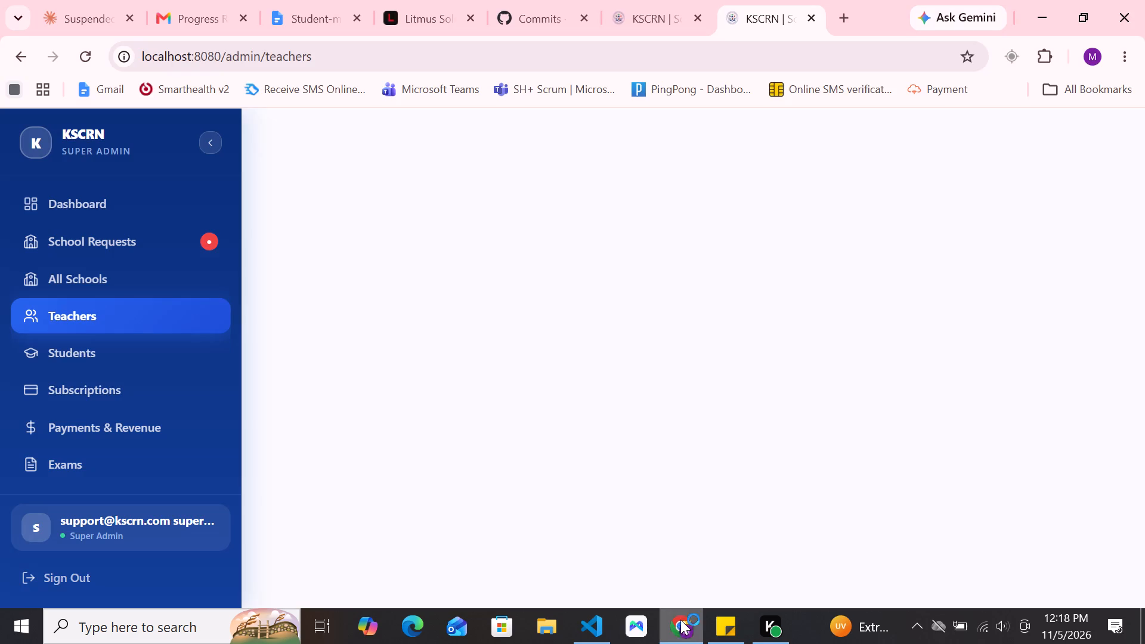
pyautogui.rightClick(635, 623)
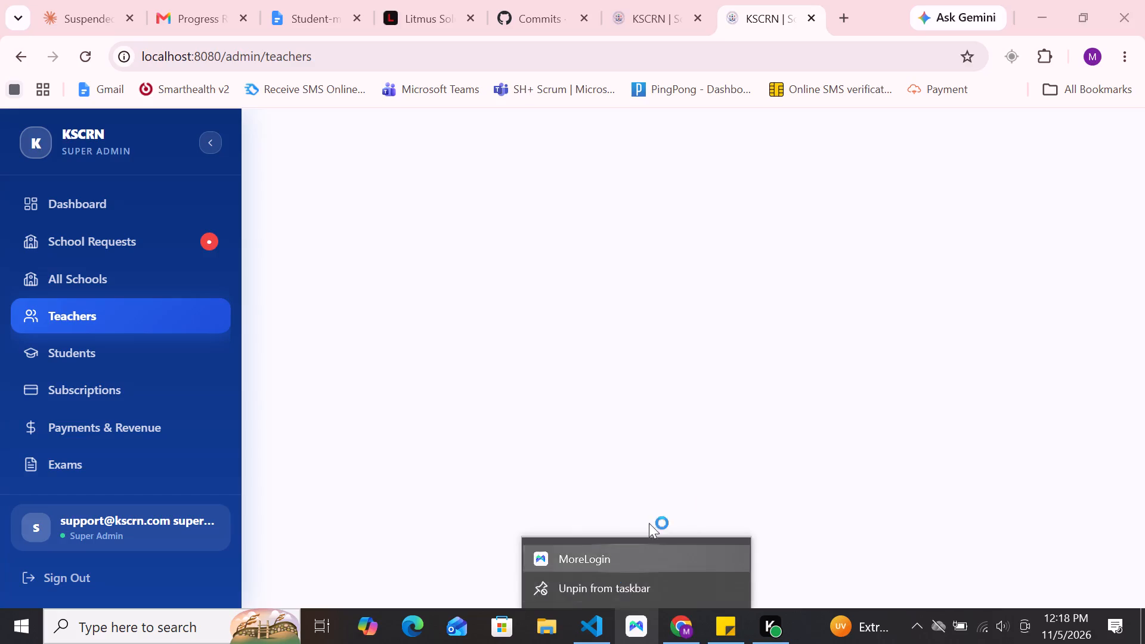
pyautogui.click(676, 497)
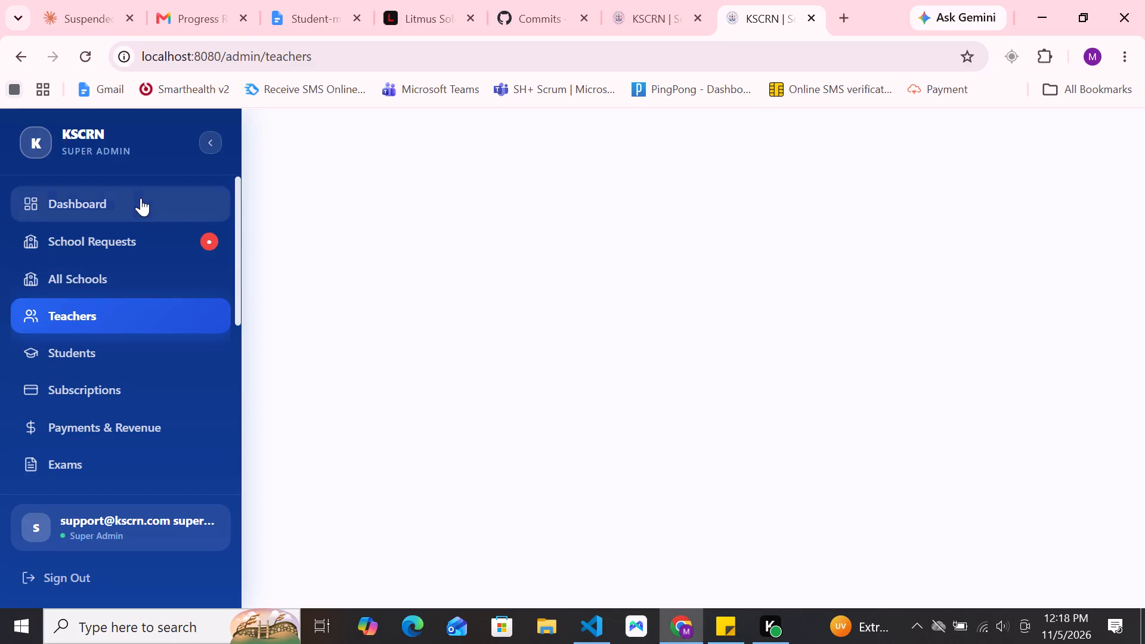
# Visit the super admin Dashboard and go on to the All Schools section.
pyautogui.click(141, 198)
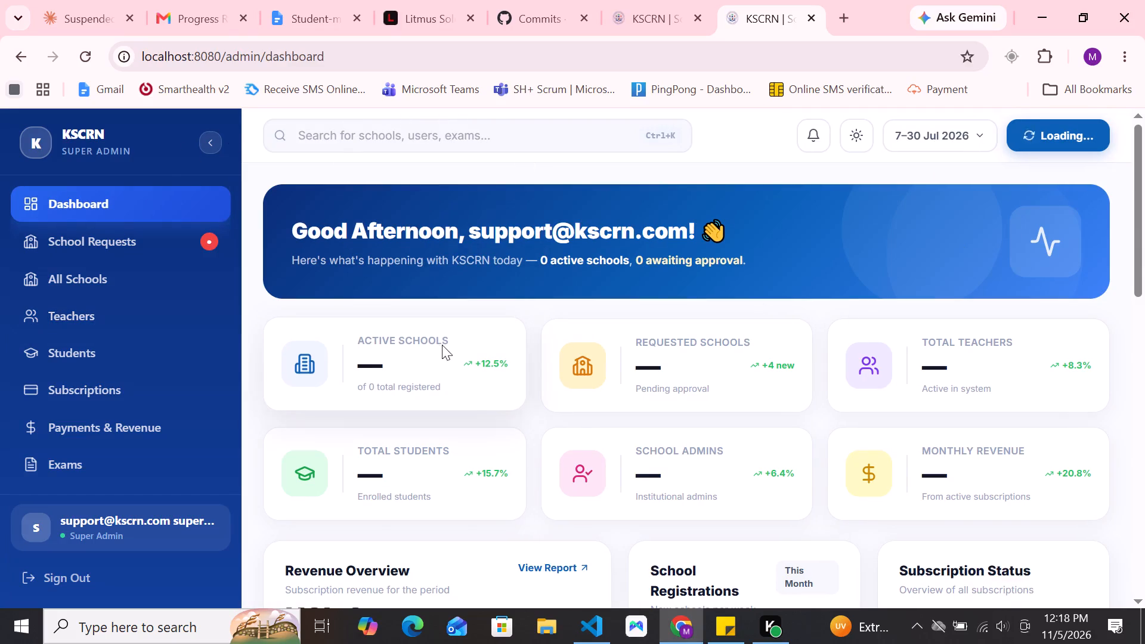
pyautogui.click(124, 300)
pyautogui.click(129, 286)
pyautogui.click(152, 262)
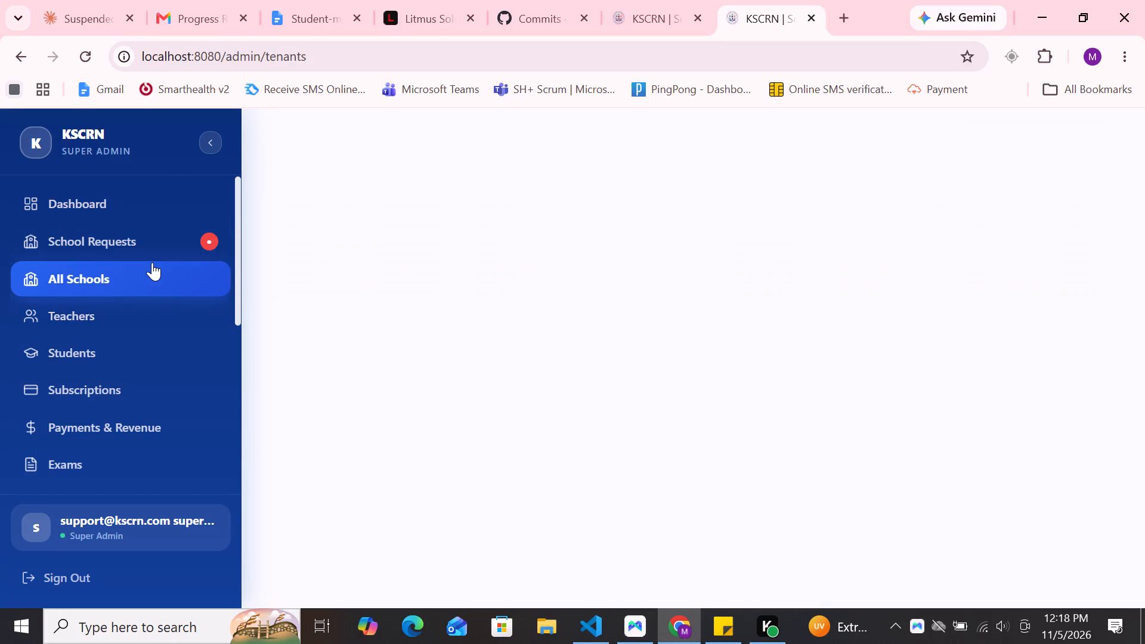
# Sign out of the super admin account and bring up the saved logins for the email address field.
pyautogui.click(75, 580)
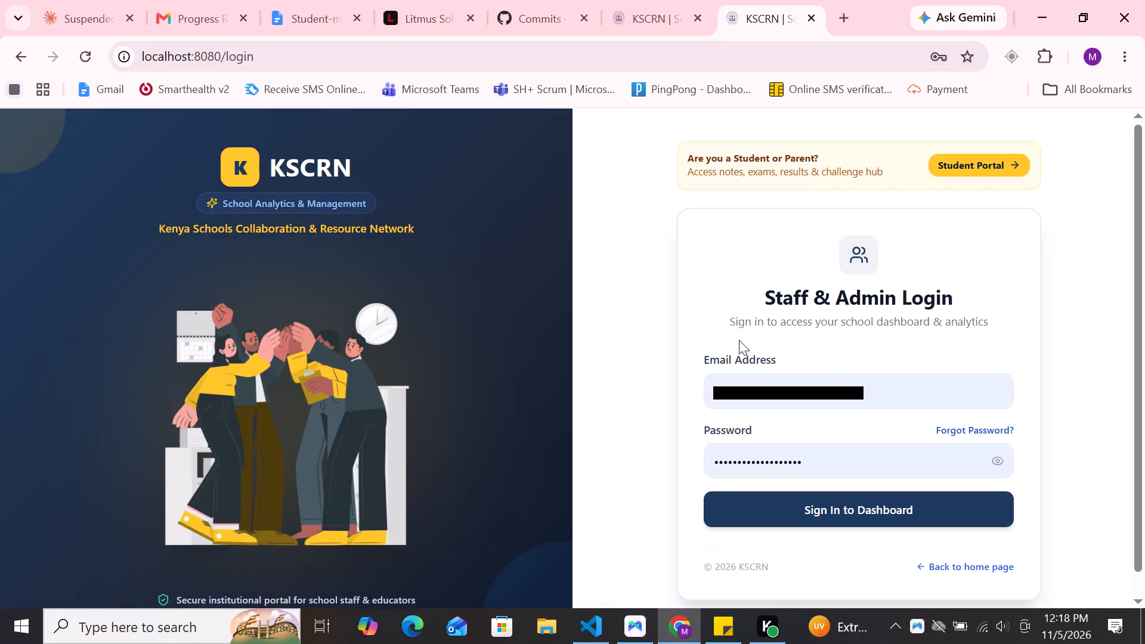
pyautogui.doubleClick(824, 373)
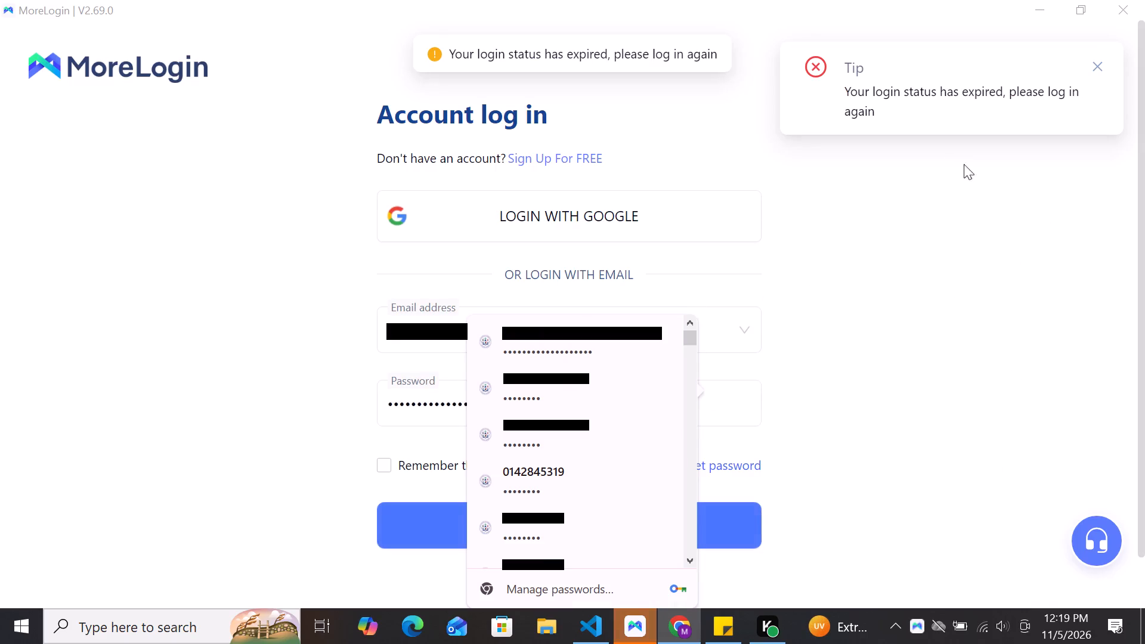
# Close the MoreLogin window to get back to the KSCRN site.
pyautogui.click(1144, 0)
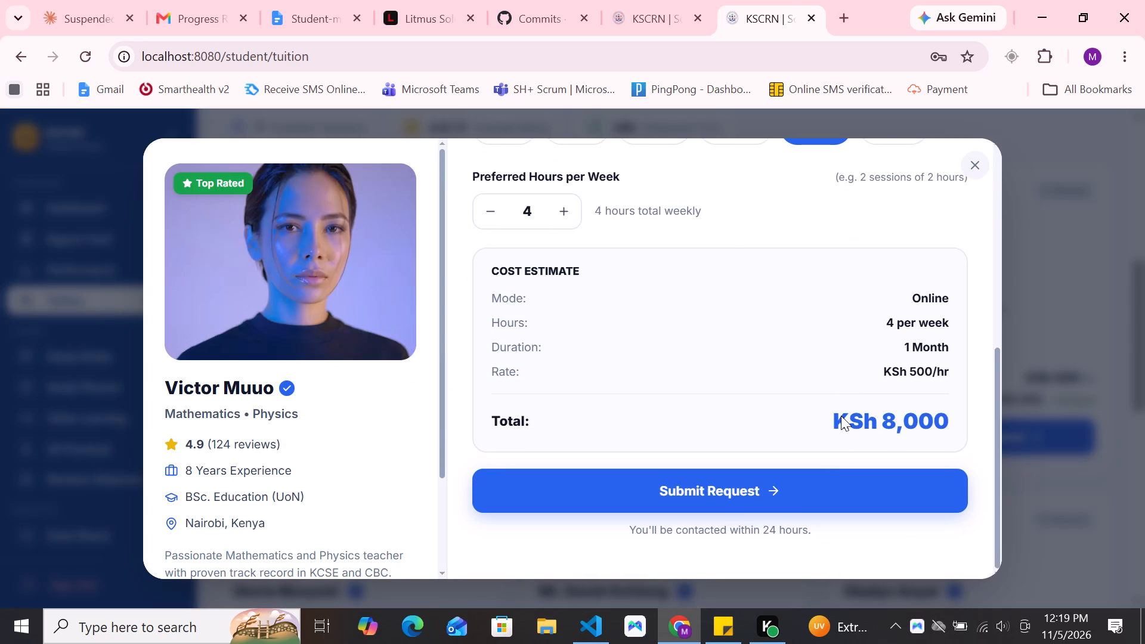
# Try to submit the online tuition request for 4 hours per week with the Mathematics and Physics tutor.
pyautogui.click(744, 500)
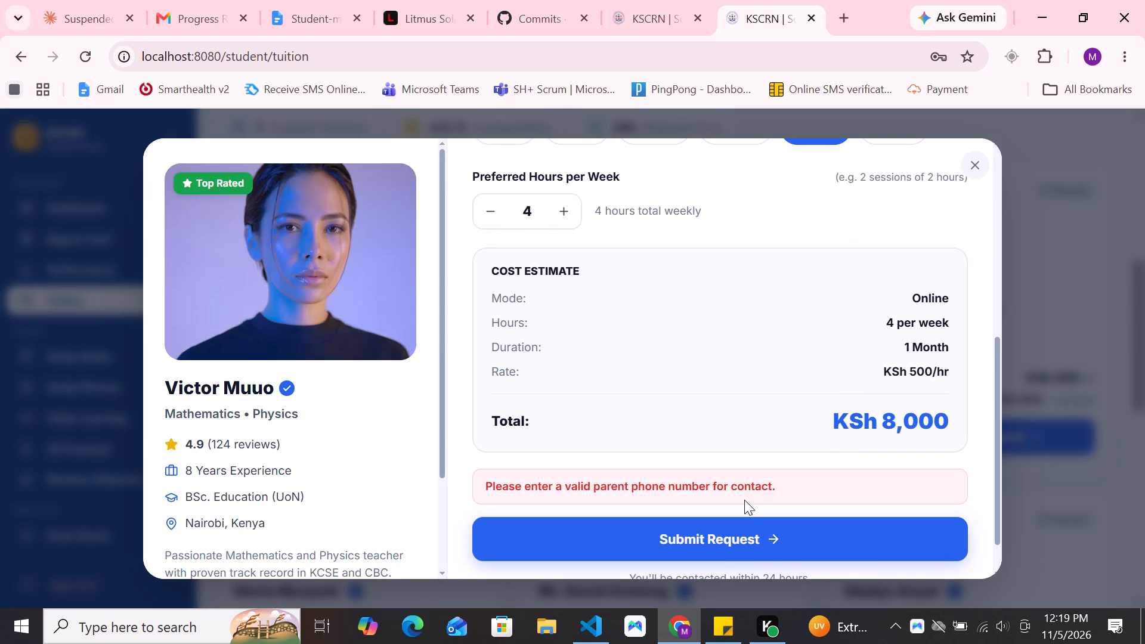
# Enter the test letters EWFWfw in the tuition request form and try to submit the request again.
pyautogui.scroll(4, 866, 312)
pyautogui.click(819, 337)
pyautogui.write('EW')
pyautogui.write('FW')
pyautogui.press('f')
pyautogui.press('w')
pyautogui.scroll(-5, 788, 405)
pyautogui.click(753, 480)
pyautogui.click(756, 494)
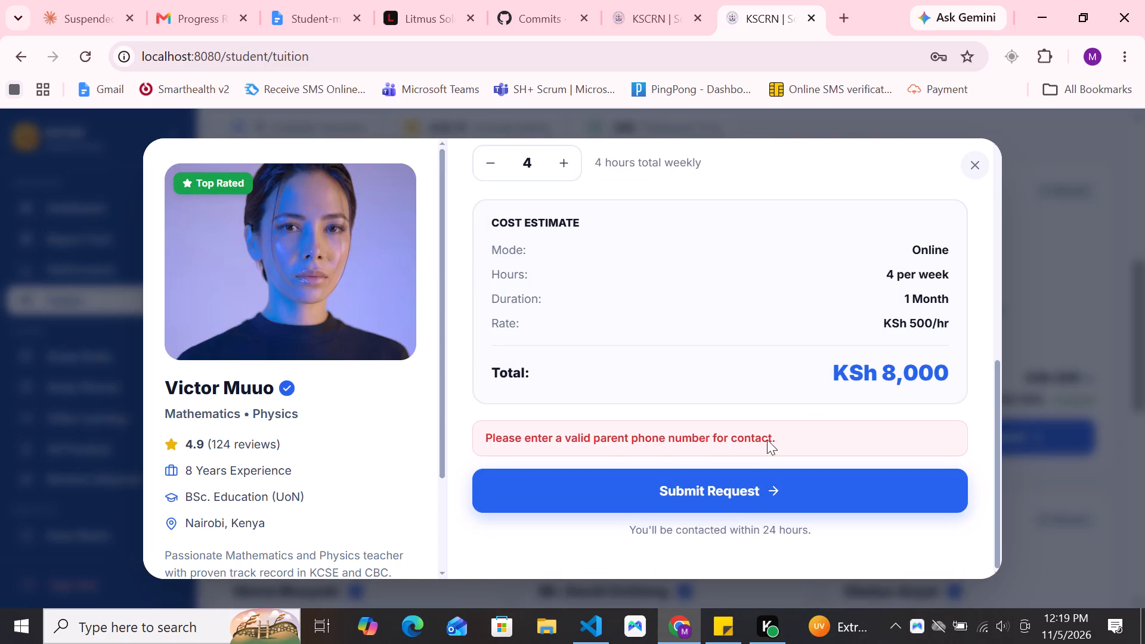
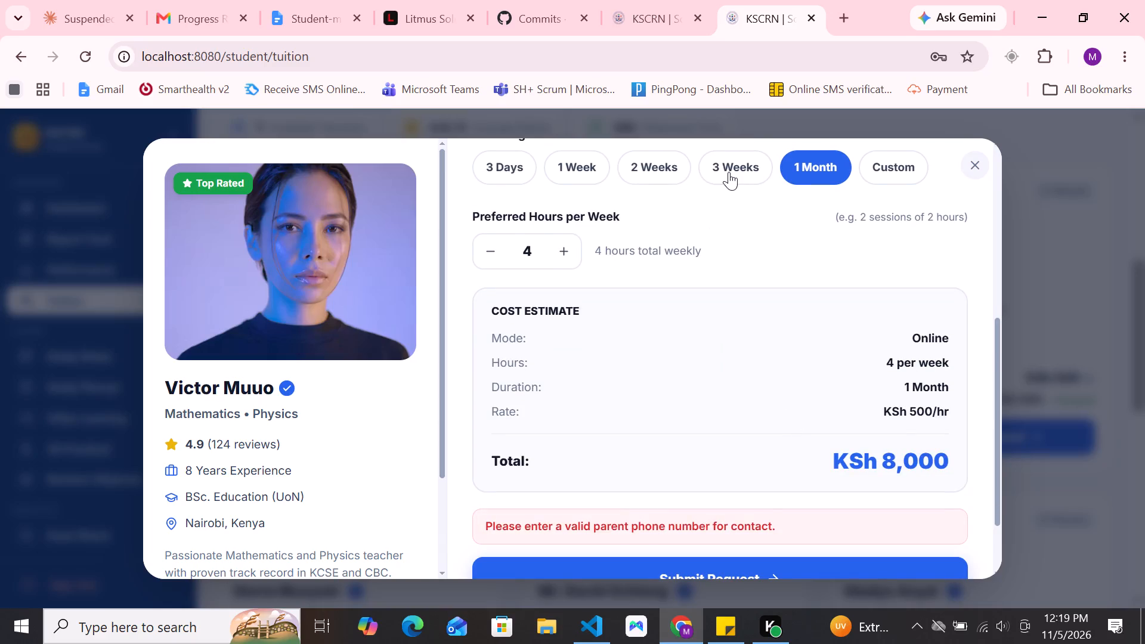
# Set the tuition duration to a custom period of 3 days and submit the request.
pyautogui.scroll(-2, 770, 183)
pyautogui.scroll(3, 744, 298)
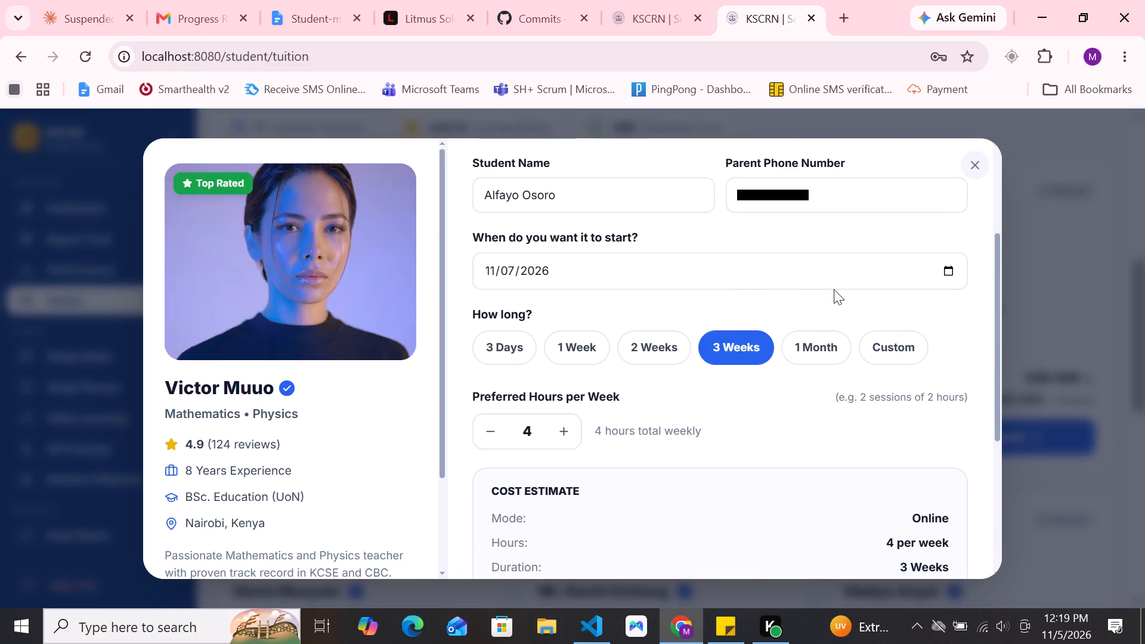
pyautogui.click(898, 348)
pyautogui.click(571, 393)
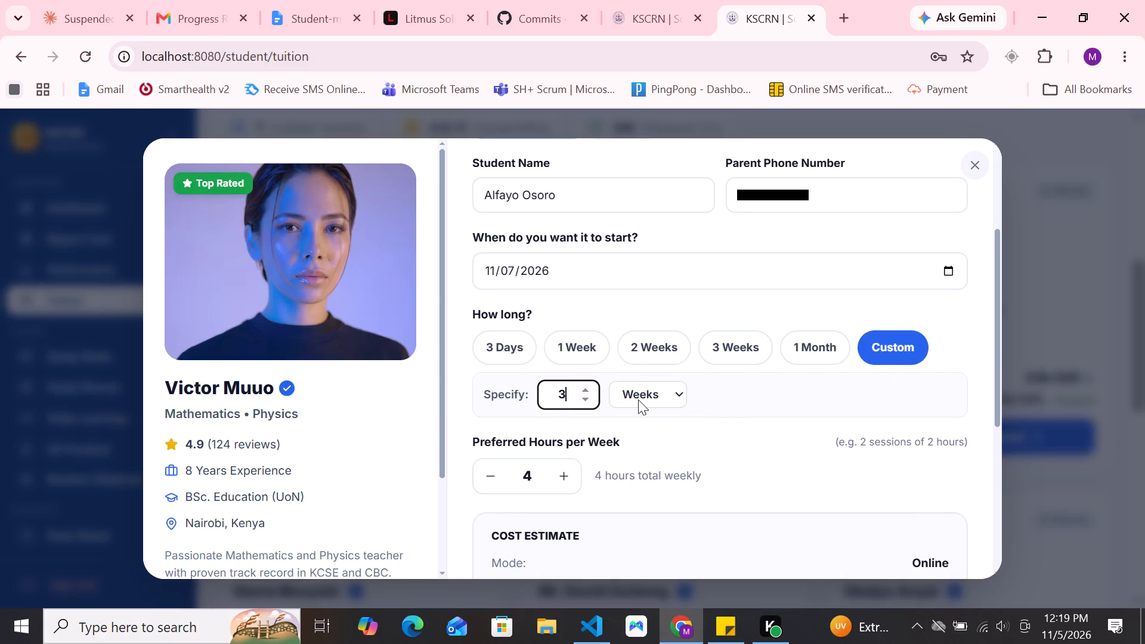
pyautogui.click(673, 397)
pyautogui.click(667, 411)
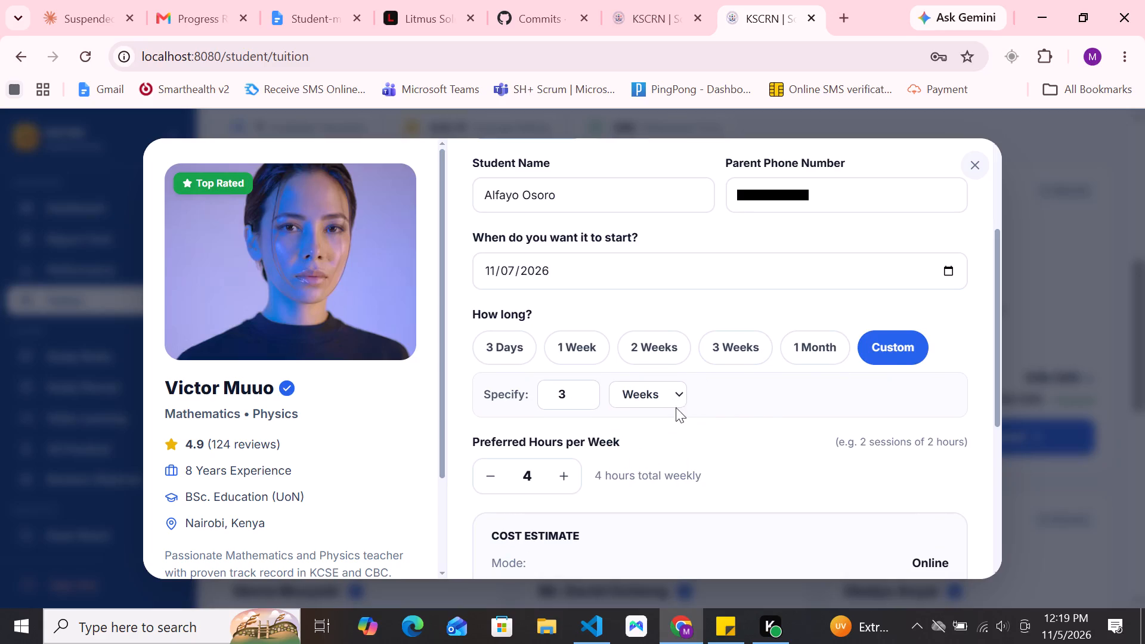
pyautogui.click(765, 404)
pyautogui.scroll(-5, 844, 404)
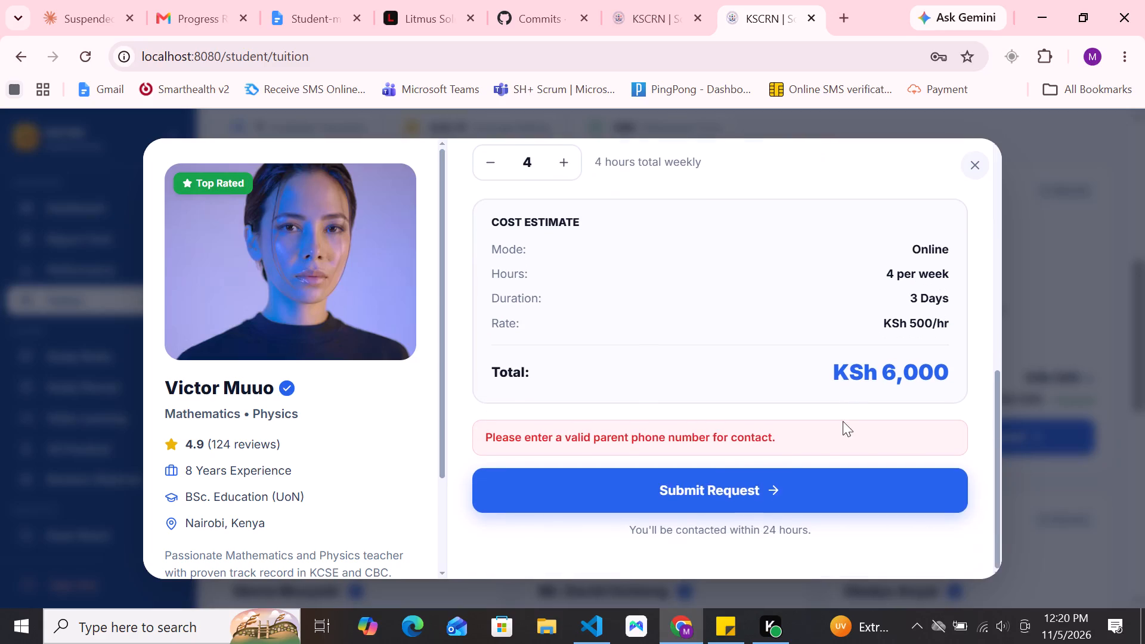
pyautogui.click(673, 499)
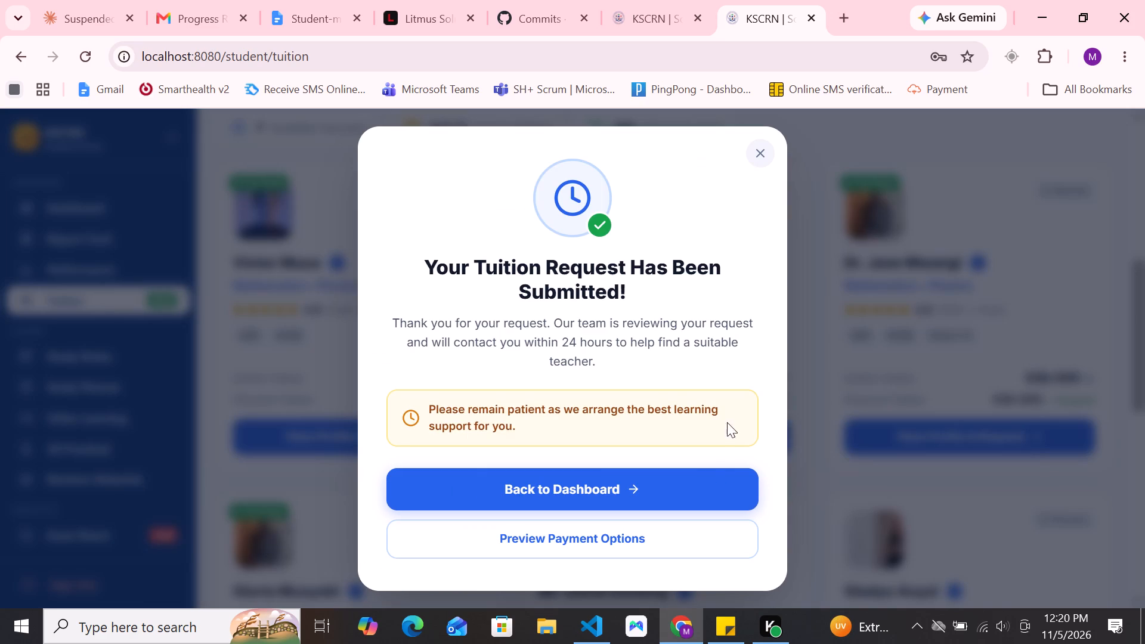
pyautogui.scroll(-2, 626, 477)
# Switch to the sticky note of KSCRN changes and begin item 2 with "Now in the students portal".
pyautogui.click(728, 625)
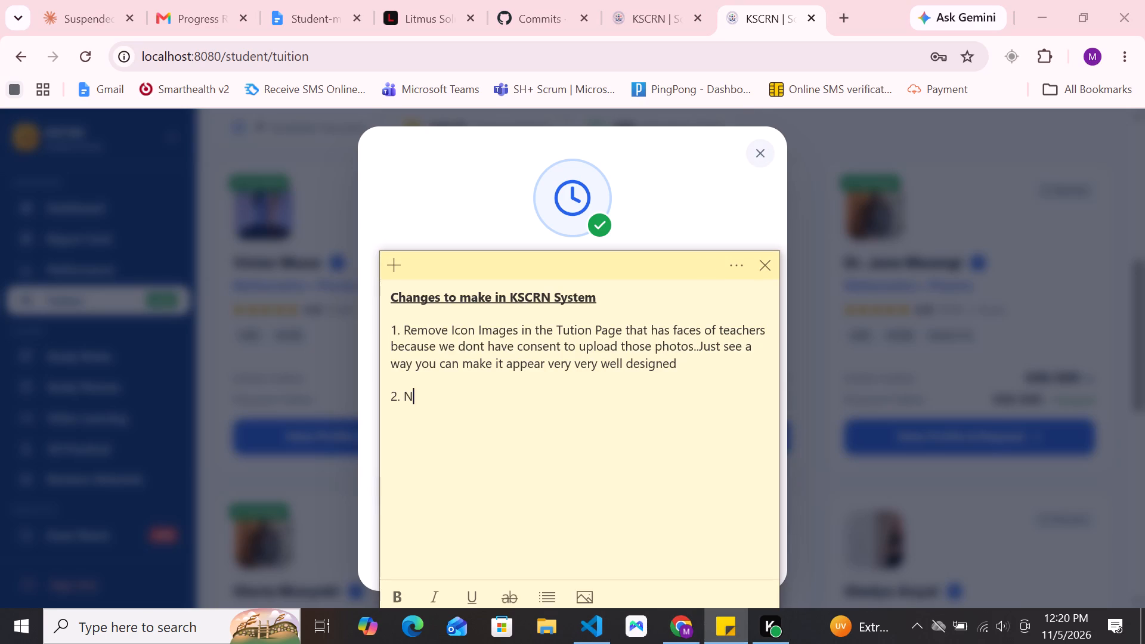
pyautogui.write('ow in the students portal')
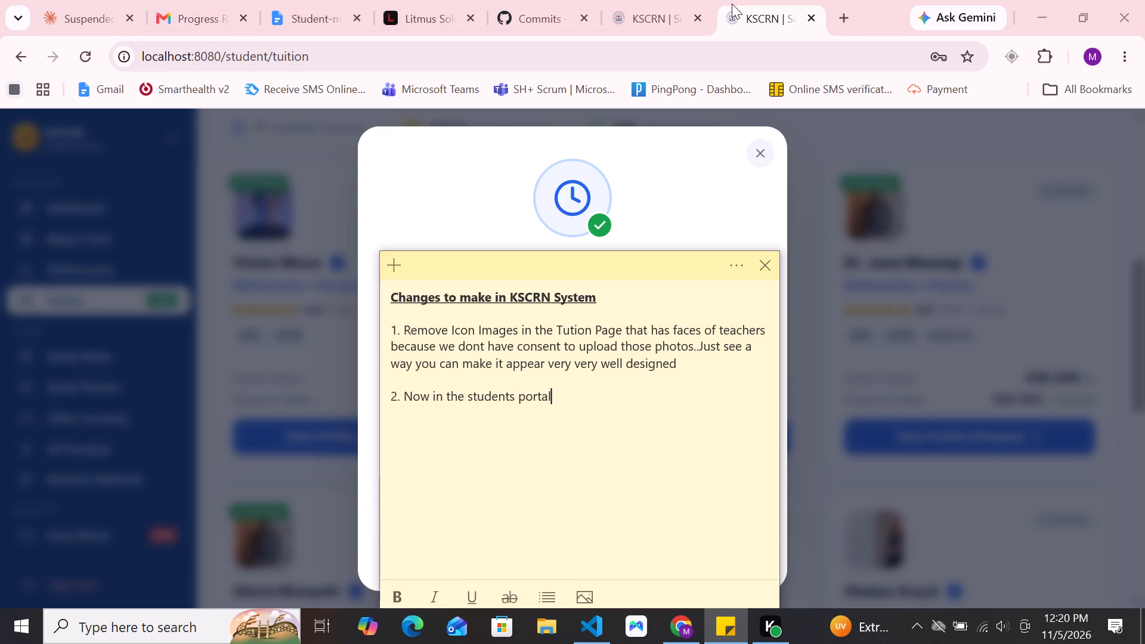
# Open the Smarthealth page data.smartapplicationsgroup.com/smarthealthv2/create-patient in a new browser tab.
pyautogui.click(841, 17)
pyautogui.press('d')
pyautogui.press('a')
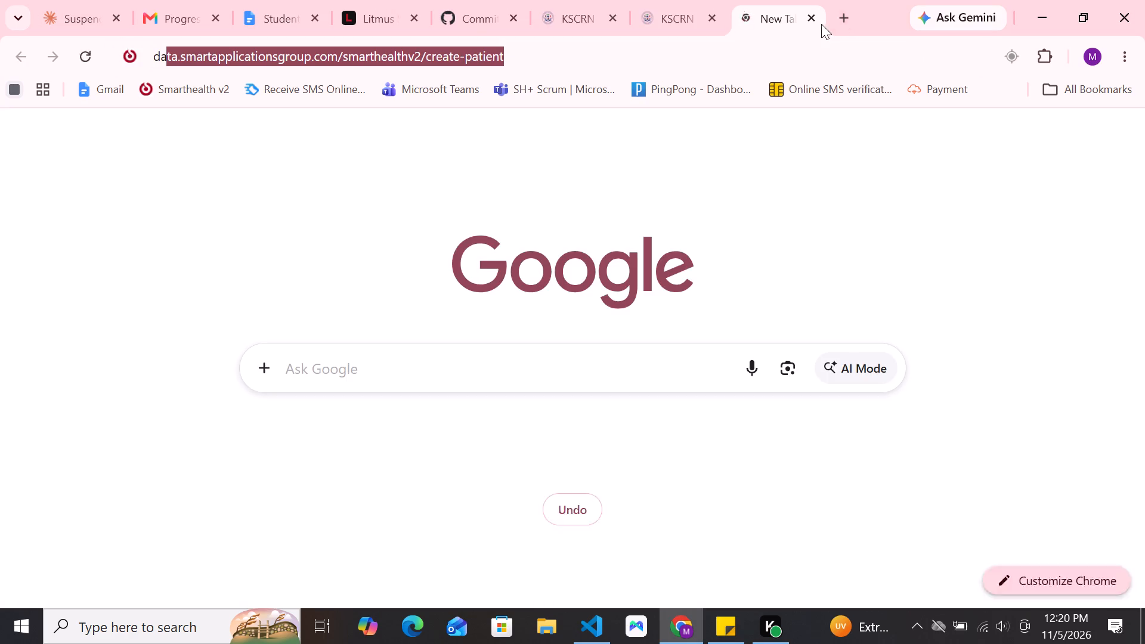
pyautogui.press('Return')
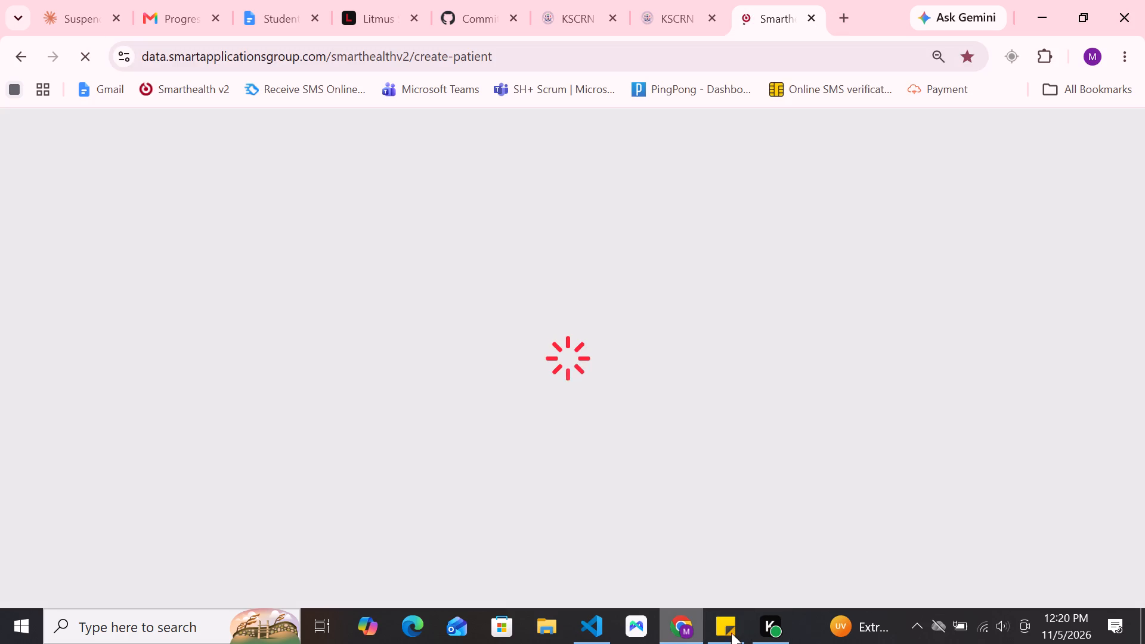
# Return to the KSCRN changes sticky note and extend item 2 with ", when one requests for that".
pyautogui.click(741, 634)
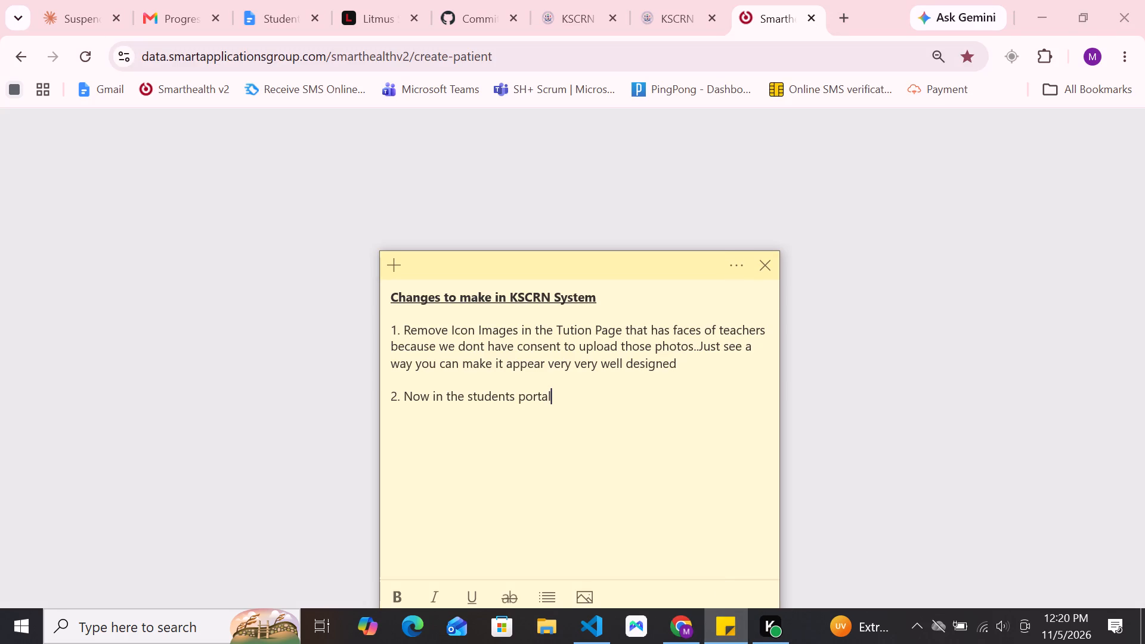
pyautogui.write(', when one pai')
pyautogui.press('BackSpace')
pyautogui.write('yd')
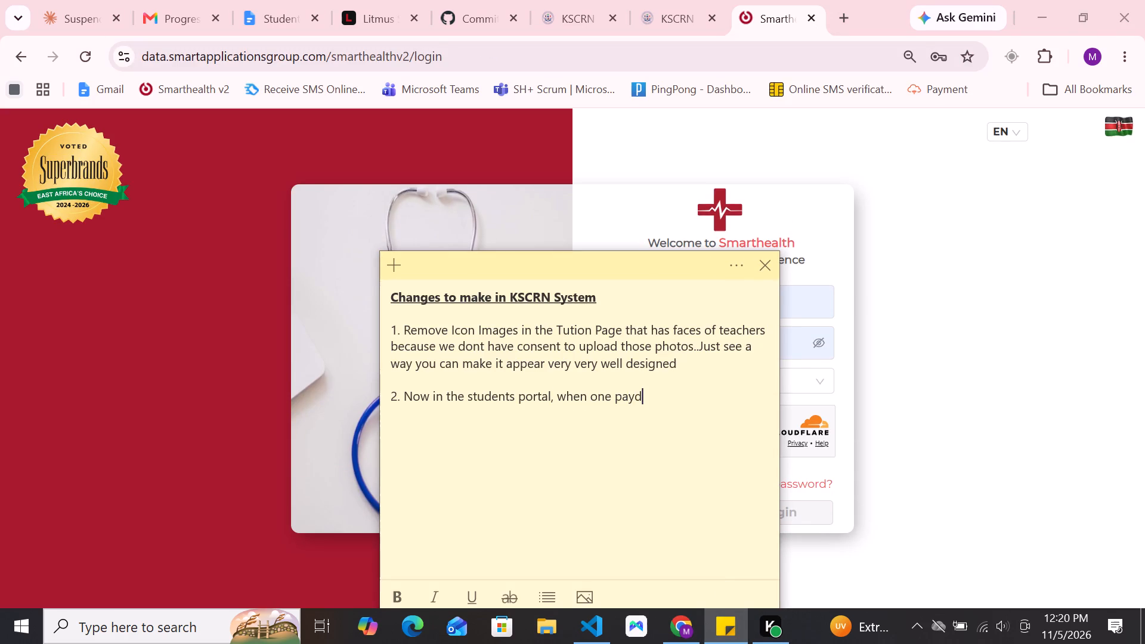
pyautogui.press('BackSpace')
pyautogui.write('s for that syt')
pyautogui.press('BackSpace')
pyautogui.write('stem')
pyautogui.press('BackSpace')
pyautogui.press('BackSpace')
pyautogui.press('BackSpace')
pyautogui.press('BackSpace')
pyautogui.press('BackSpace')
pyautogui.press('BackSpace')
pyautogui.press('BackSpace')
pyautogui.press('BackSpace')
pyautogui.press('BackSpace')
pyautogui.press('BackSpace')
pyautogui.press('BackSpace')
pyautogui.press('BackSpace')
pyautogui.press('BackSpace')
pyautogui.press('BackSpace')
pyautogui.press('BackSpace')
pyautogui.press('BackSpace')
pyautogui.press('BackSpace')
pyautogui.press('BackSpace')
pyautogui.press('BackSpace')
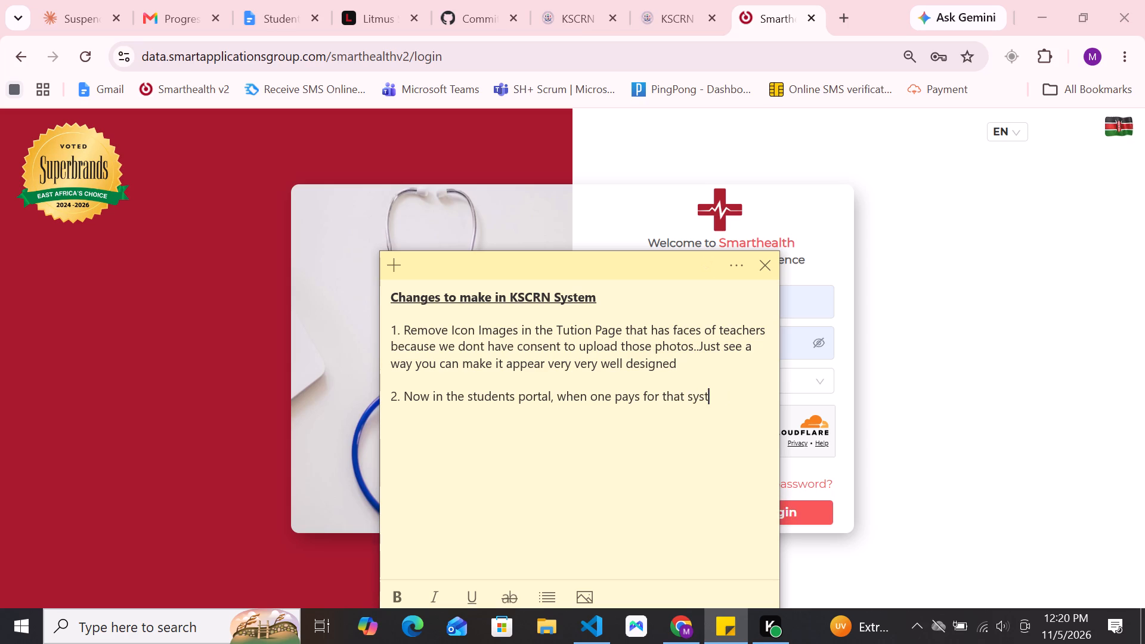
pyautogui.press('BackSpace')
pyautogui.write('requests for')
pyautogui.press('space')
pyautogui.write('that')
pyautogui.press('space')
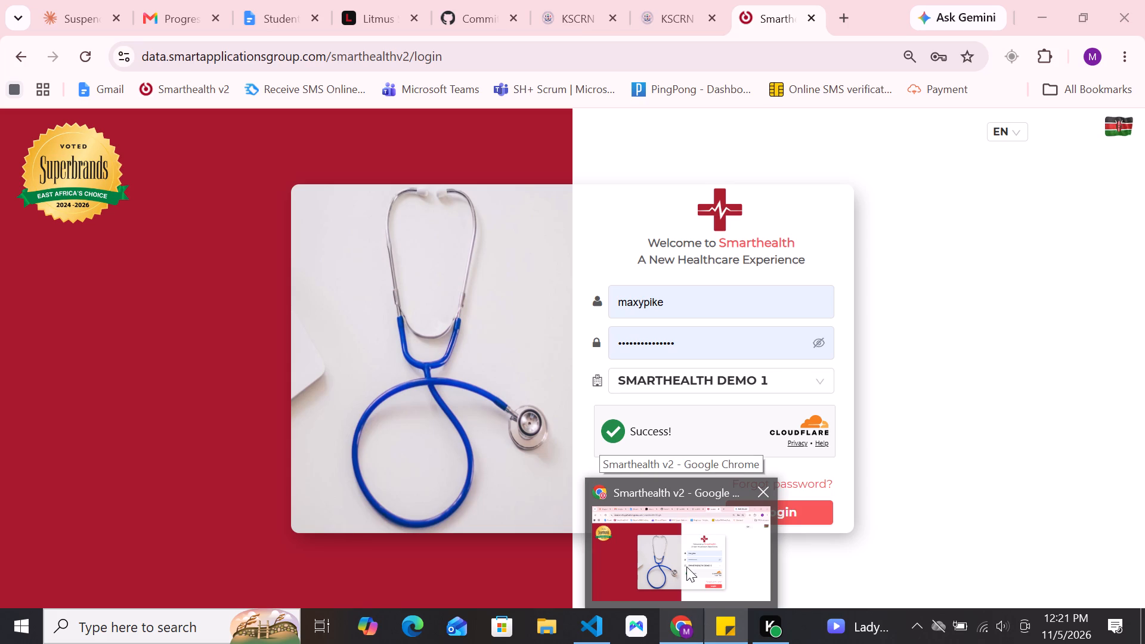
# Go back to the KSCRN student portal in the browser and close the tuition request confirmation.
pyautogui.click(686, 566)
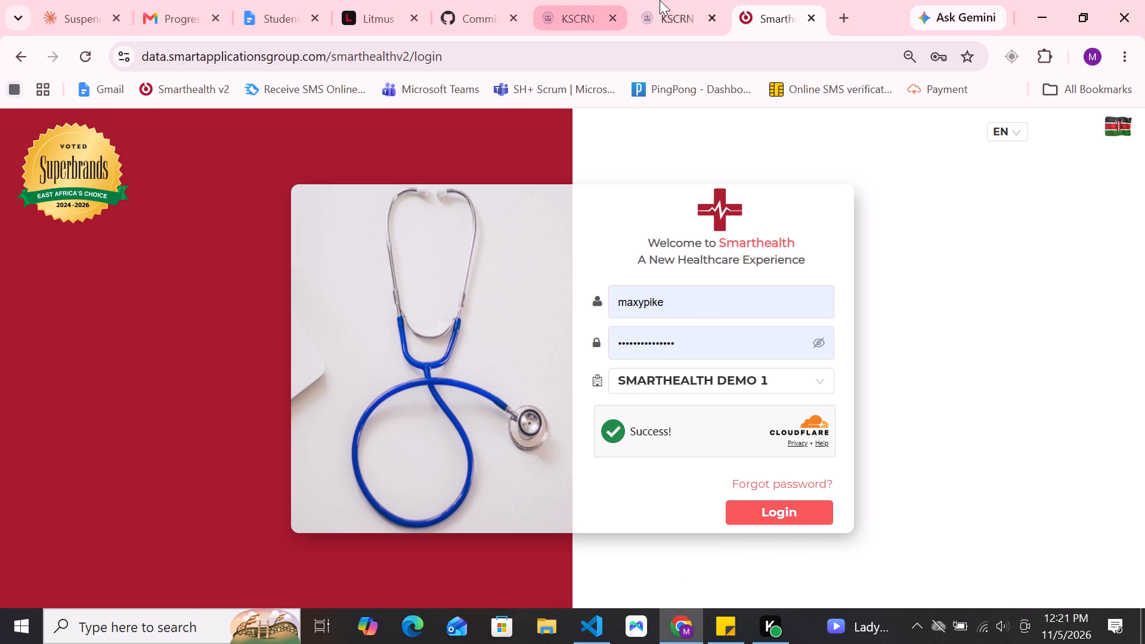
pyautogui.click(660, 0)
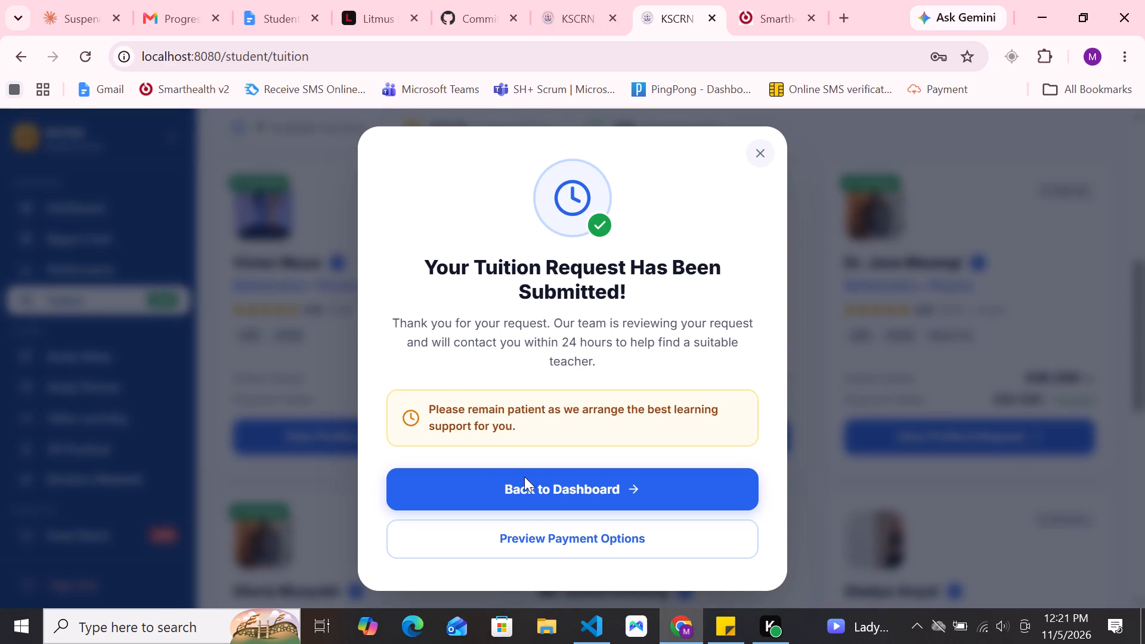
pyautogui.click(766, 156)
# Look through the available teachers' cards on the Tuition page.
pyautogui.scroll(1, 743, 289)
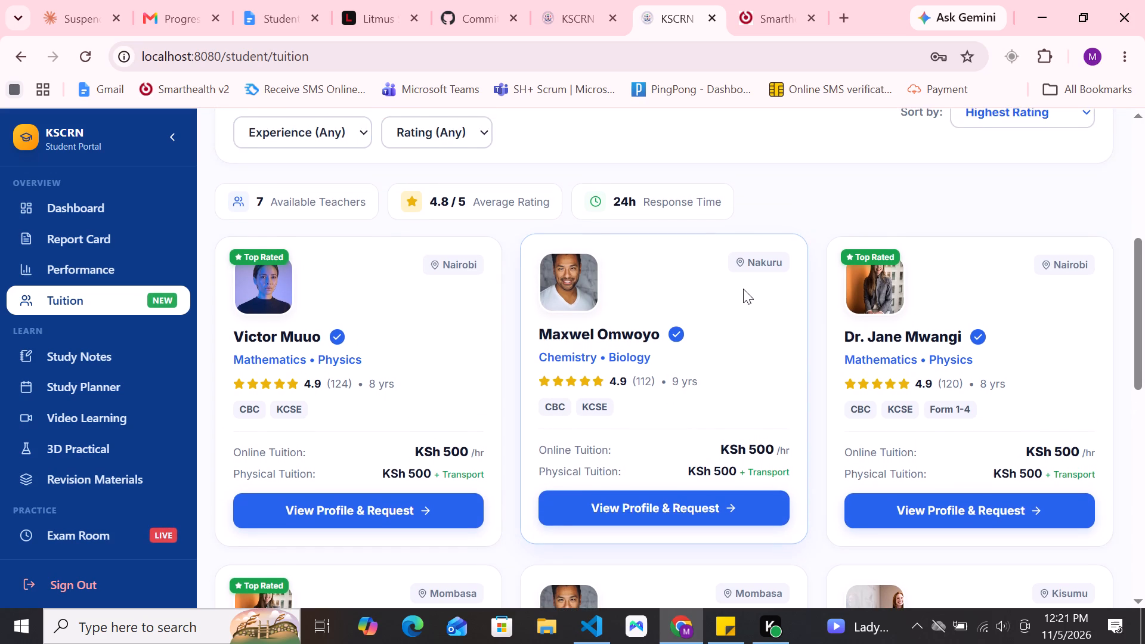
pyautogui.scroll(-1, 743, 289)
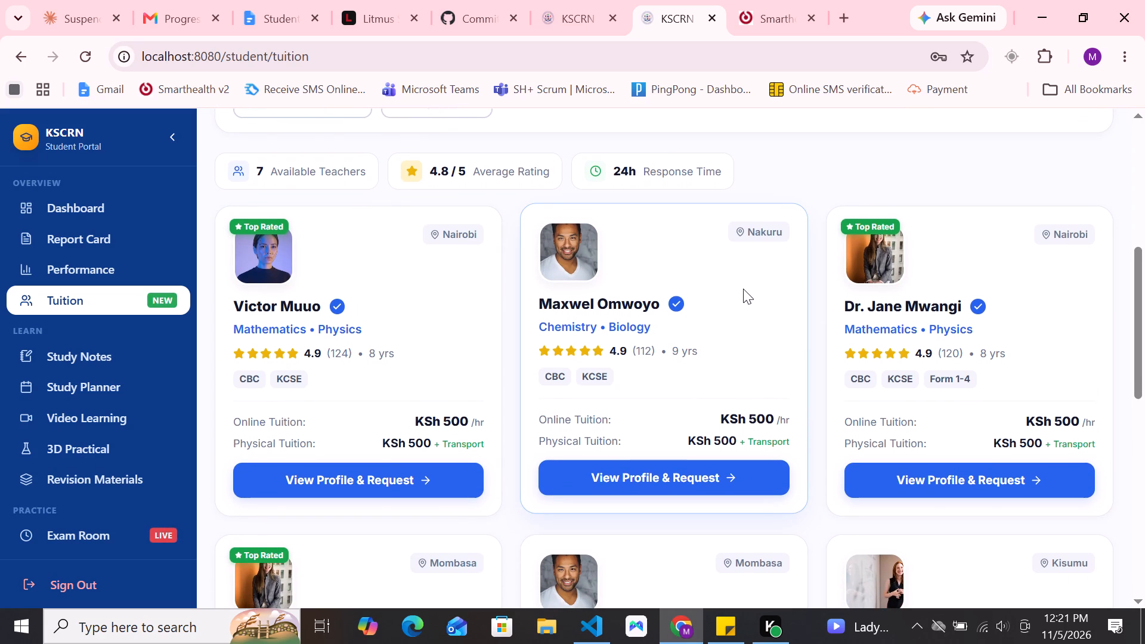
pyautogui.scroll(-5, 743, 289)
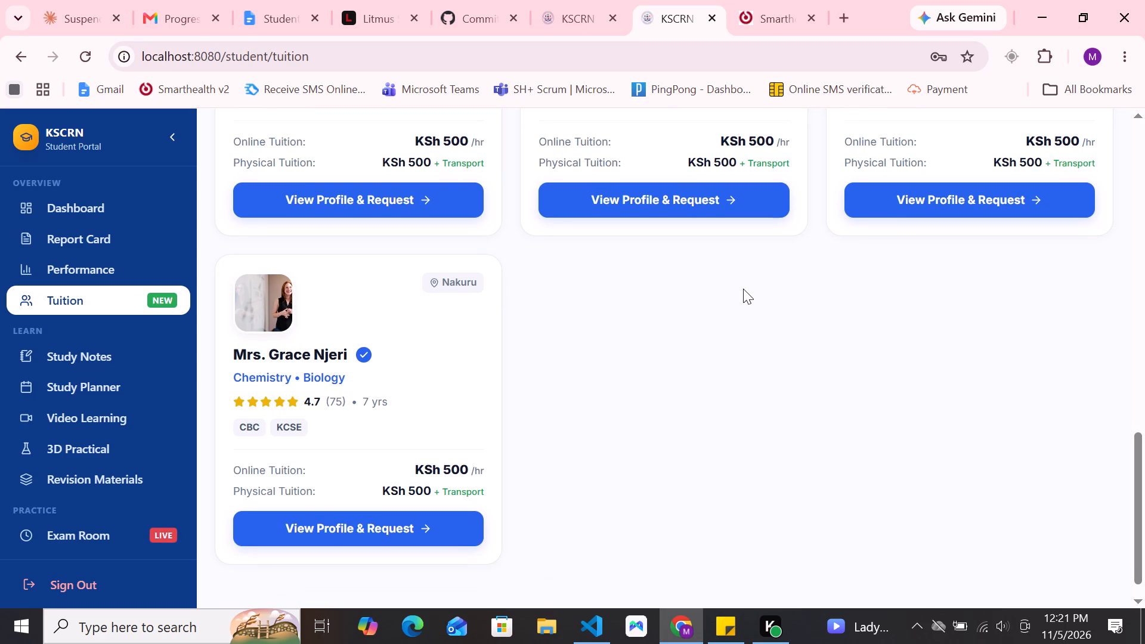
pyautogui.scroll(4, 743, 289)
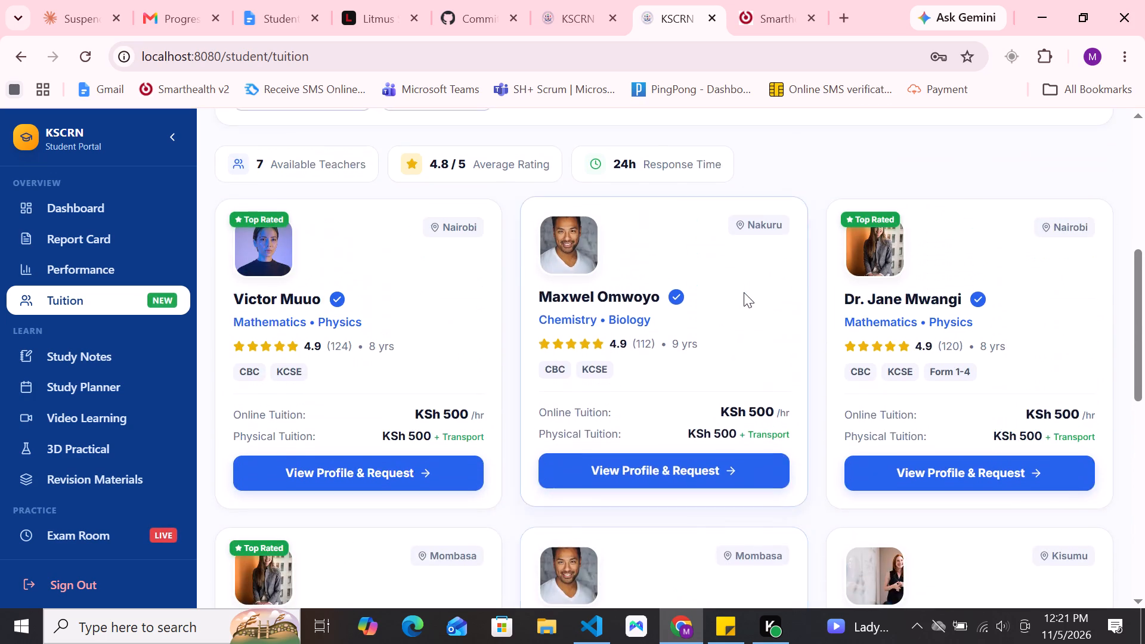
pyautogui.scroll(1, 744, 292)
pyautogui.click(697, 314)
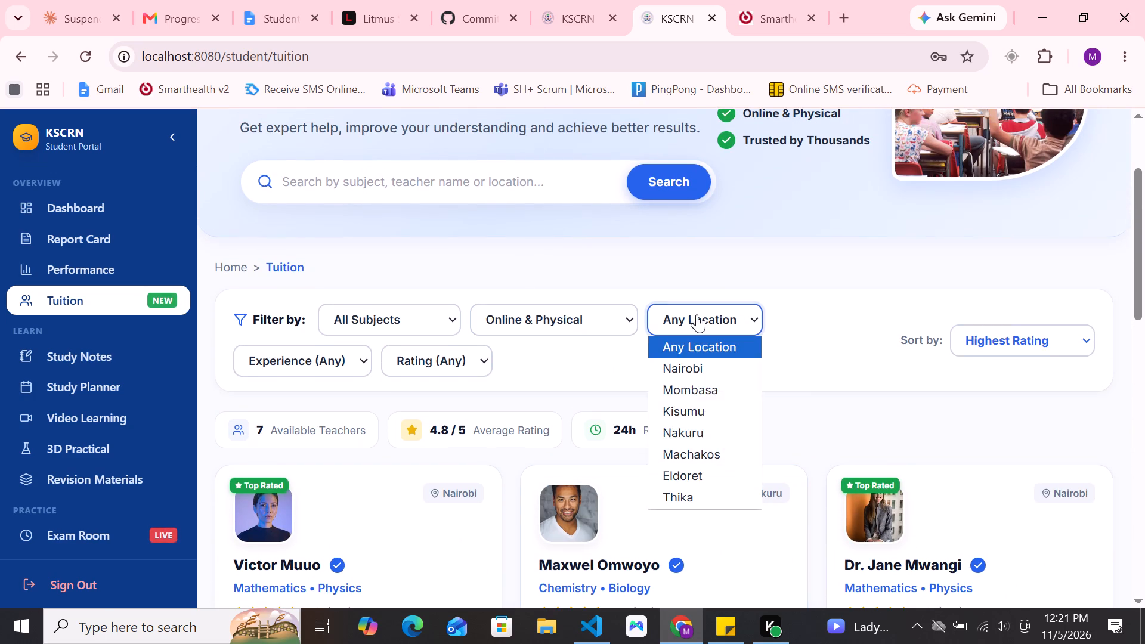
# Filter the teachers by the location Mombasa, and then switch the location filter to Nairobi.
pyautogui.scroll(-1, 719, 453)
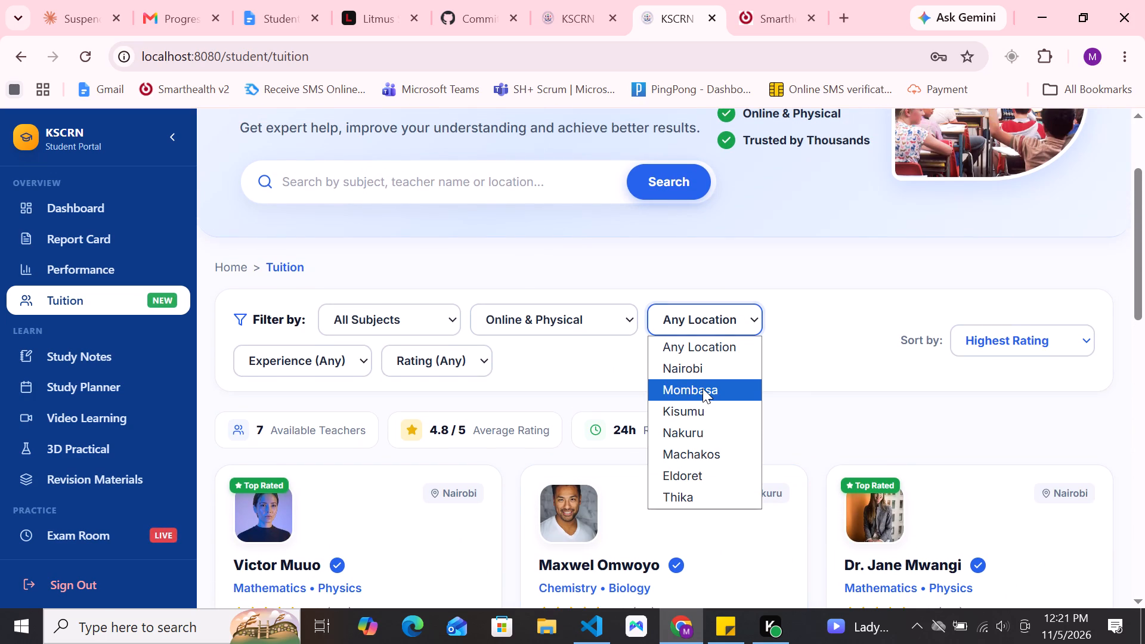
pyautogui.click(703, 388)
pyautogui.click(685, 312)
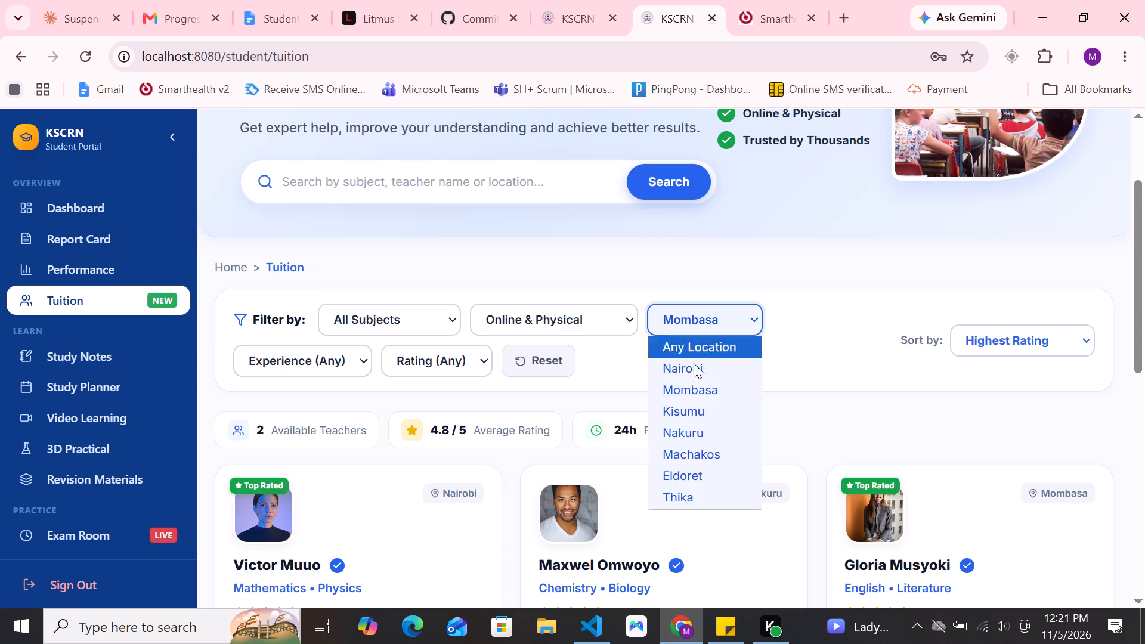
pyautogui.click(694, 364)
# Sort the teachers by Most Reviews, and then change the sorting to Most Experienced.
pyautogui.scroll(-1, 694, 364)
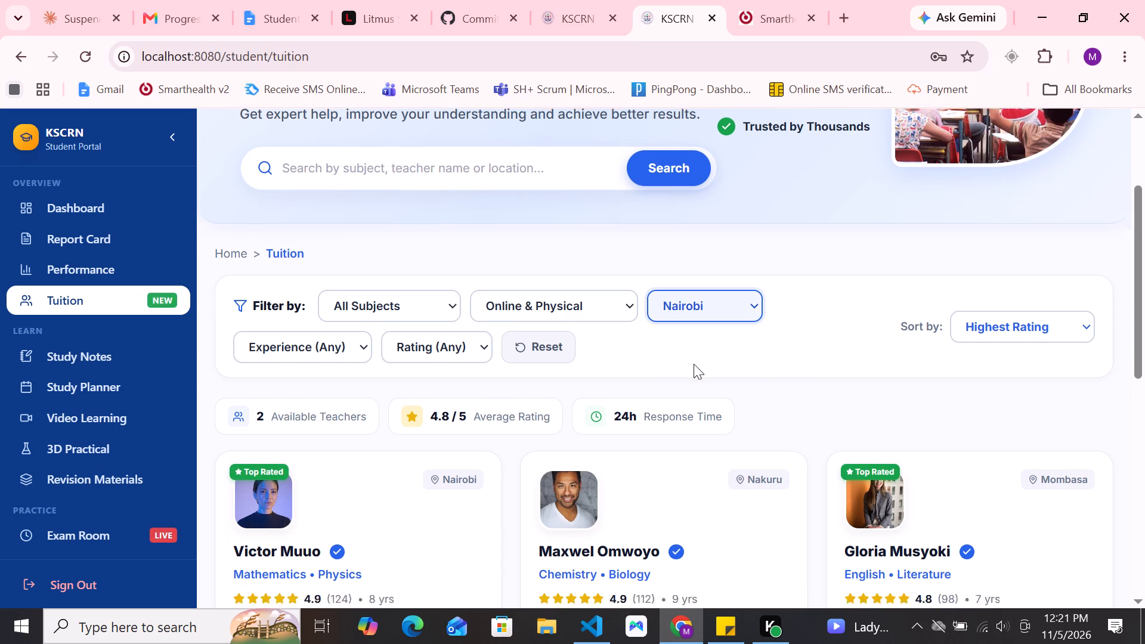
pyautogui.scroll(-1, 694, 364)
pyautogui.click(982, 319)
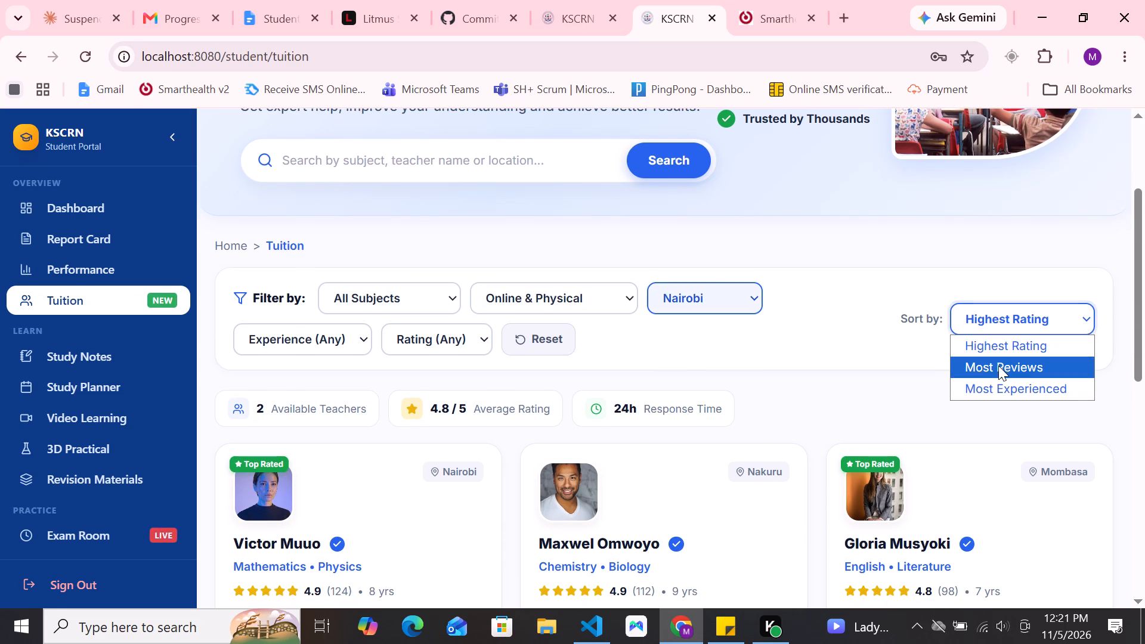
pyautogui.click(998, 366)
pyautogui.click(1000, 318)
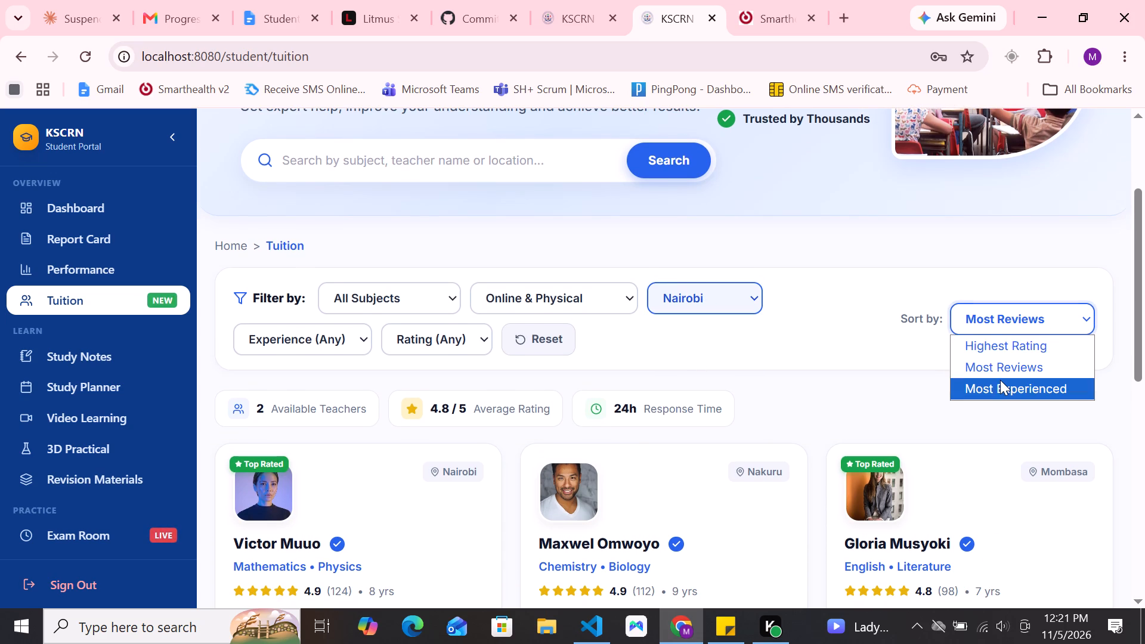
pyautogui.click(1001, 382)
# Examine the teacher cards to check how the Nairobi filter and Most Experienced sorting apply.
pyautogui.scroll(-2, 868, 379)
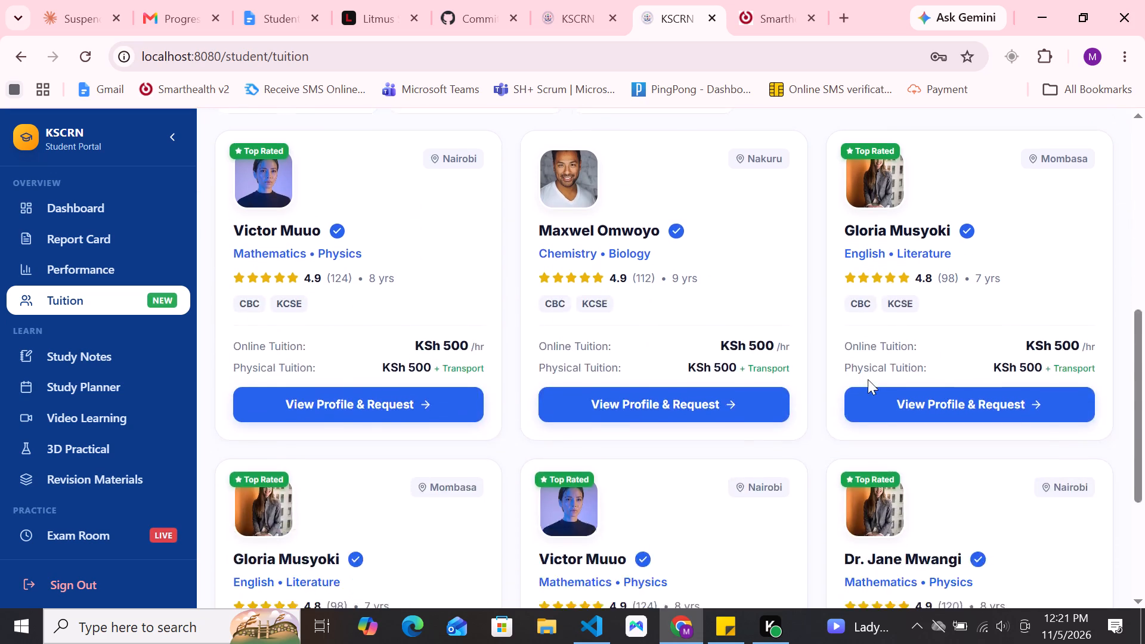
pyautogui.scroll(-2, 868, 379)
pyautogui.scroll(1, 868, 379)
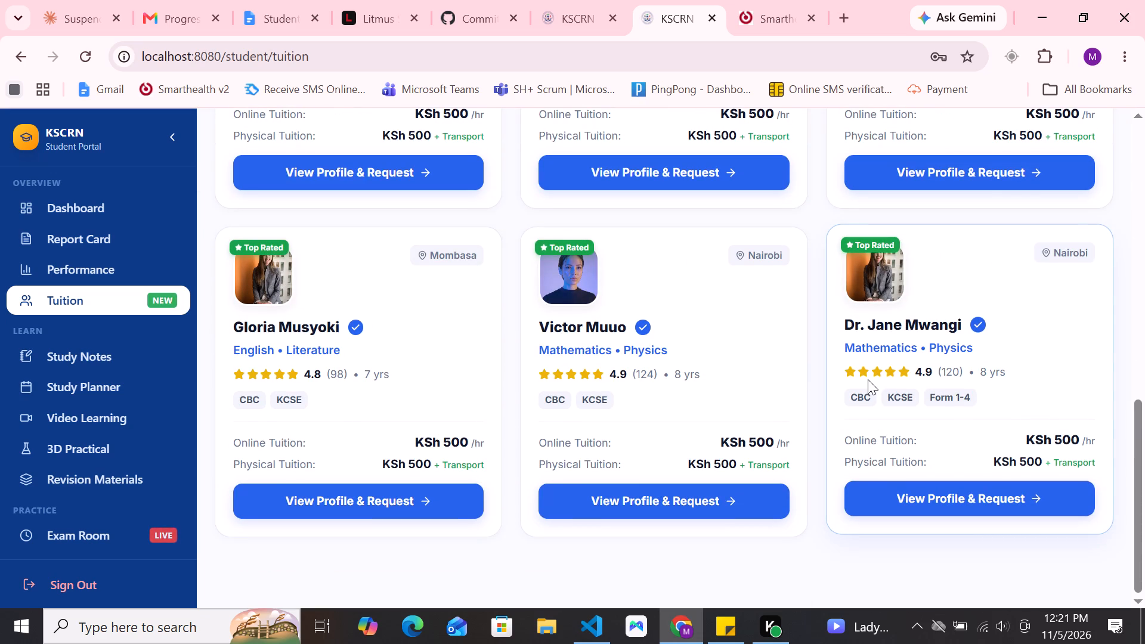
pyautogui.scroll(1, 868, 379)
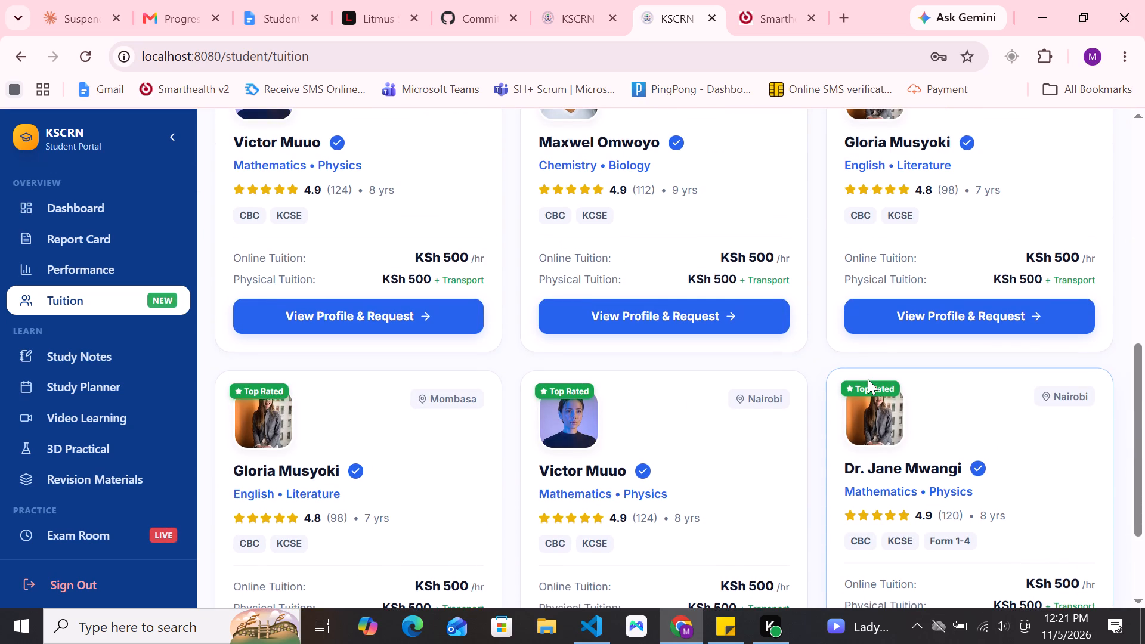
pyautogui.scroll(1, 868, 379)
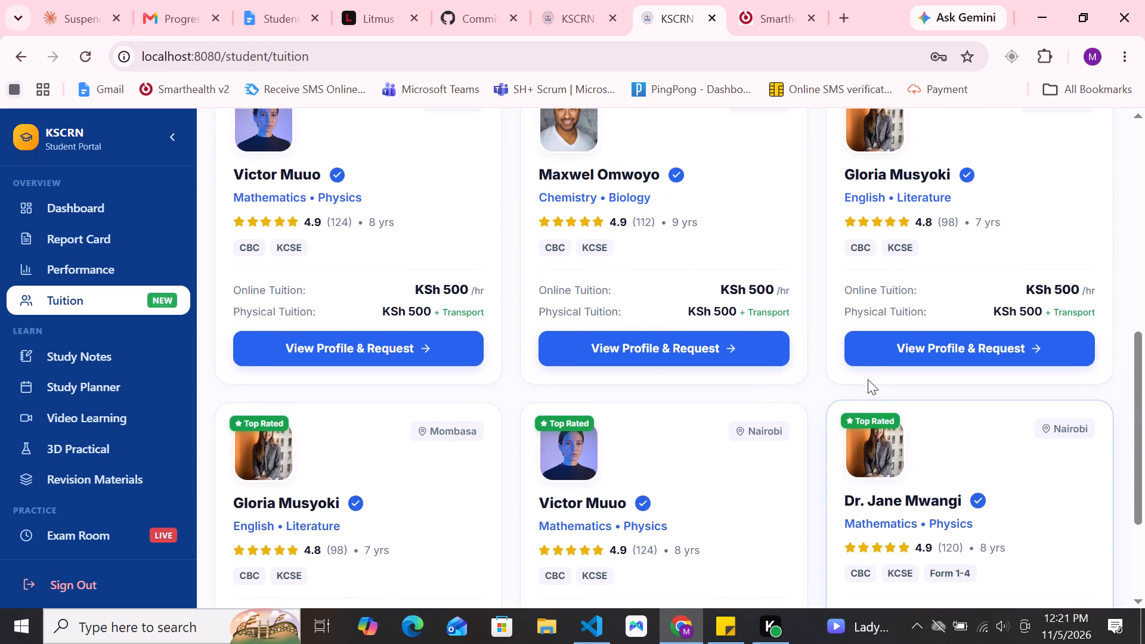
pyautogui.scroll(1, 868, 379)
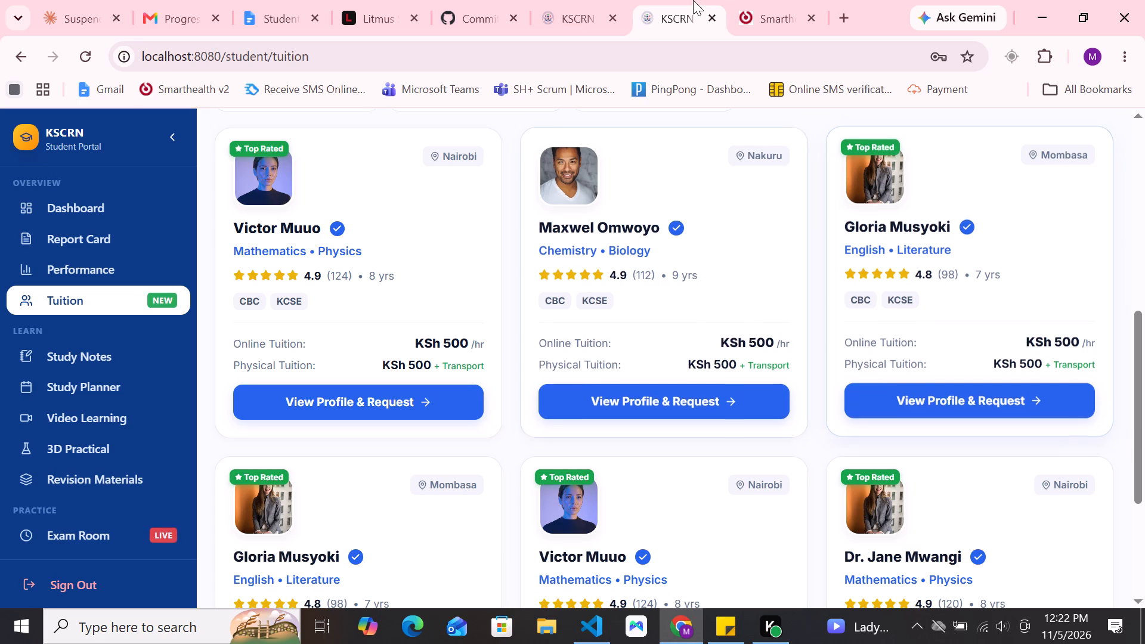
# Run the teacher search with the search field left empty and review the teacher cards down to the end of the page.
pyautogui.scroll(4, 739, 155)
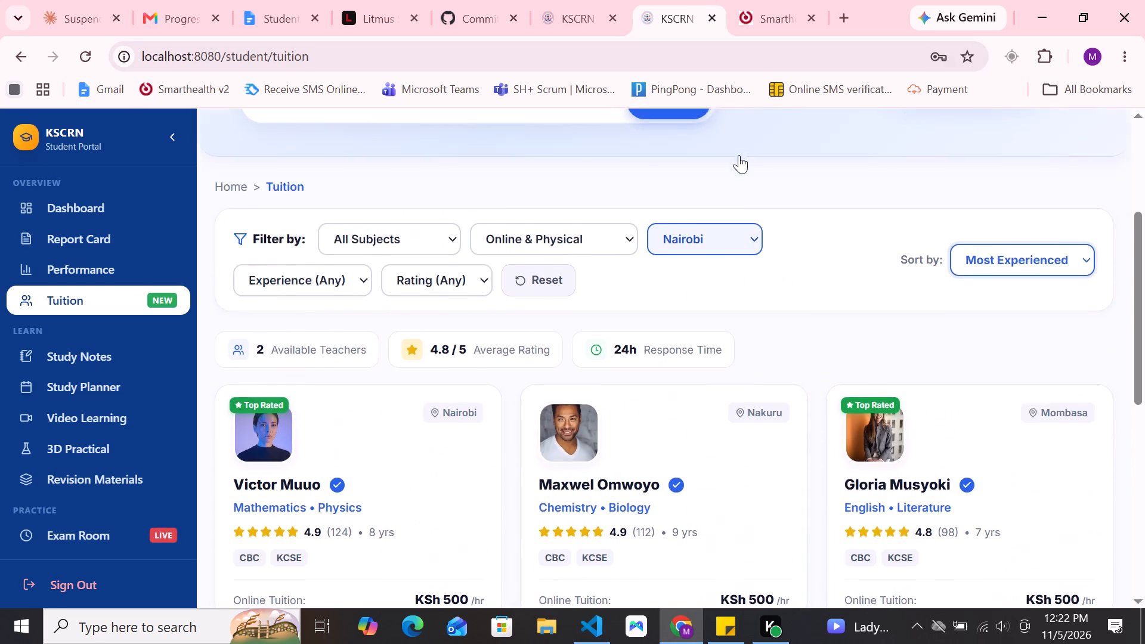
pyautogui.scroll(4, 739, 155)
pyautogui.click(635, 331)
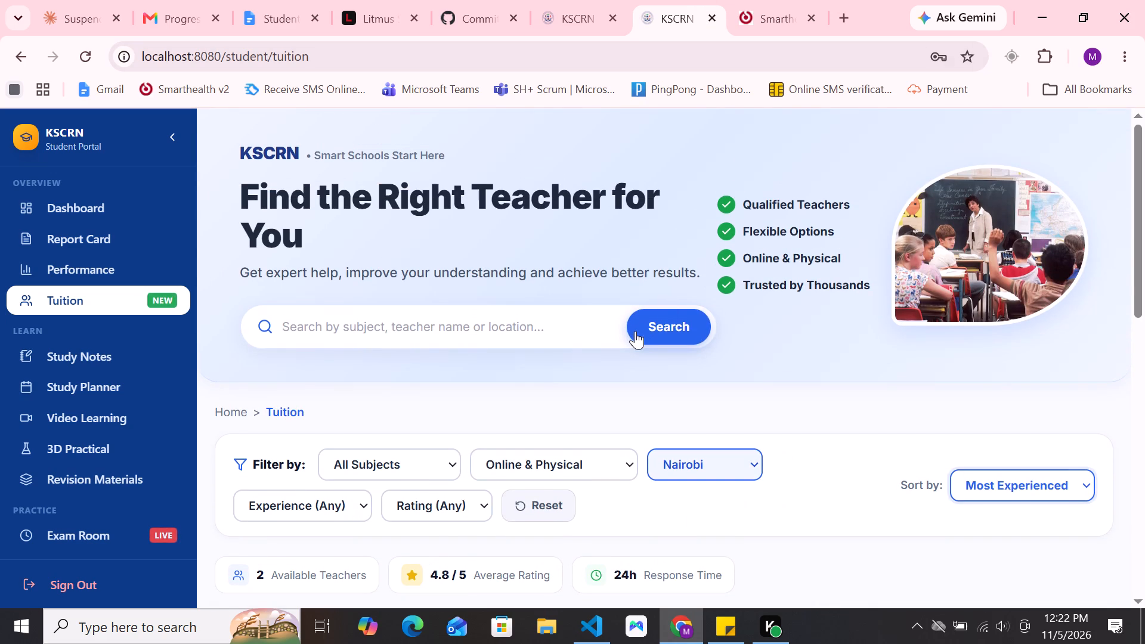
pyautogui.click(578, 329)
pyautogui.click(682, 318)
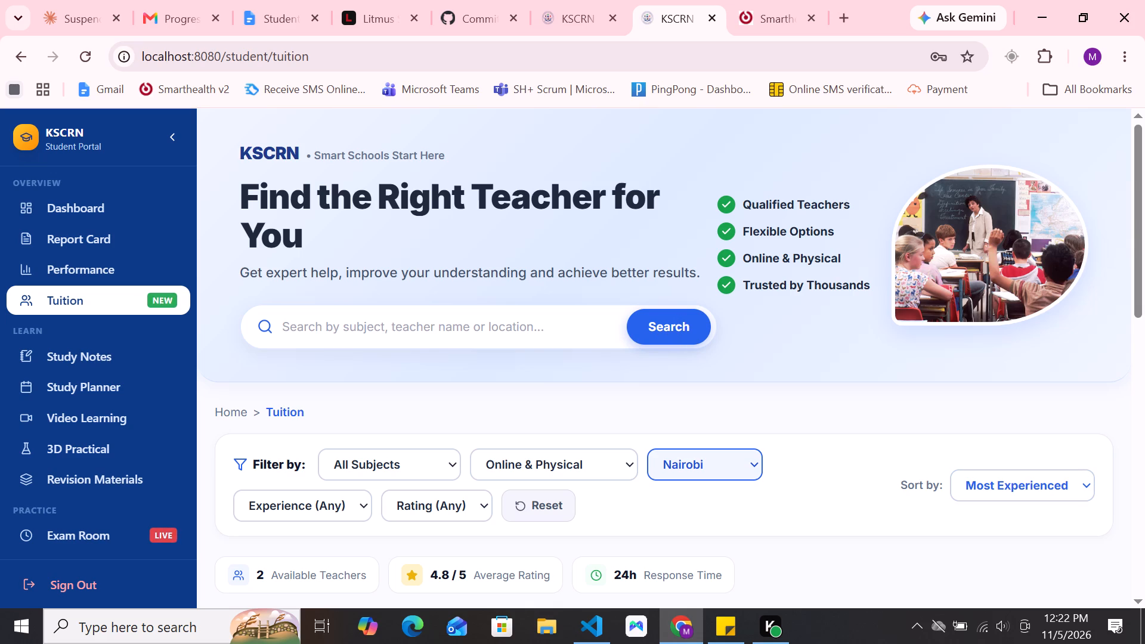
pyautogui.click(596, 326)
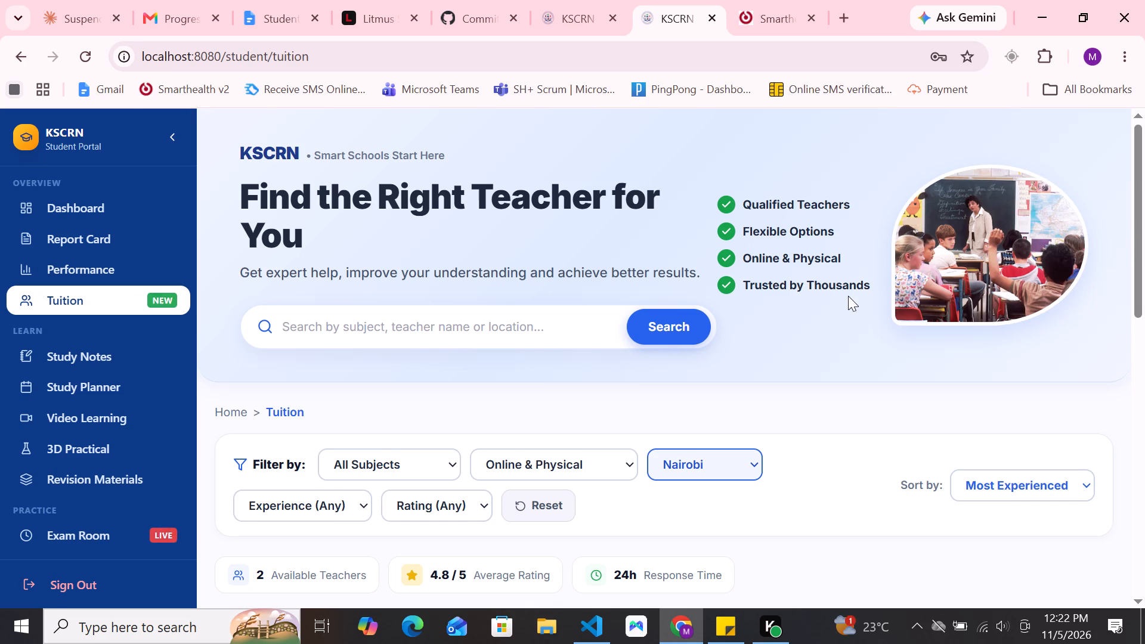
pyautogui.scroll(-11, 848, 296)
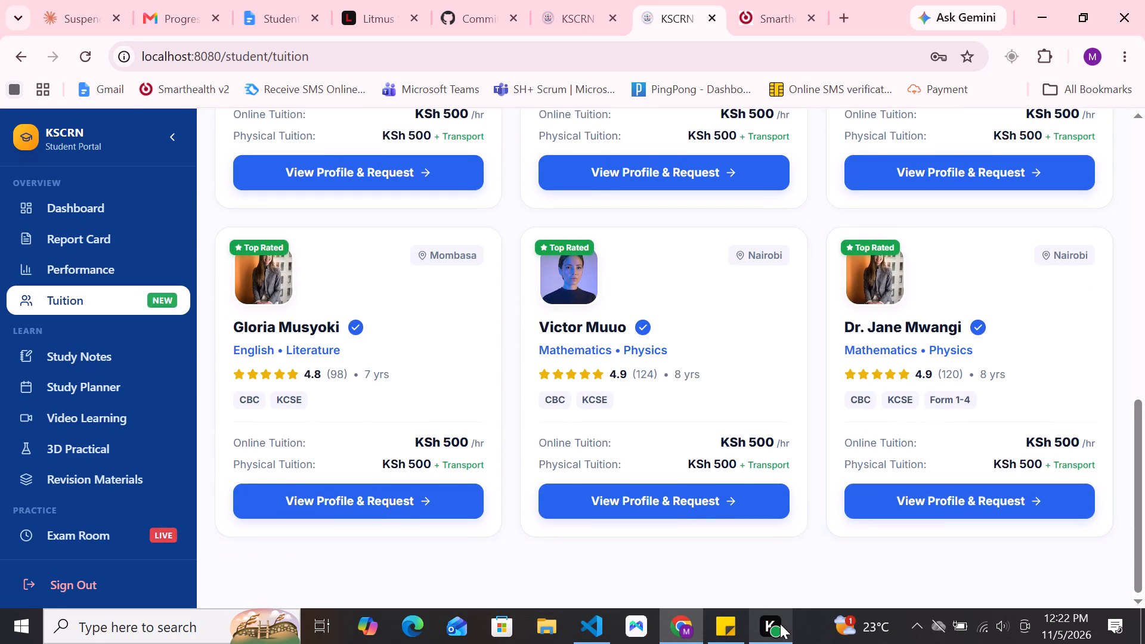
# Switch to the KSCRN changes sticky note and replace "that" at the end of item 2 with "a teacher,".
pyautogui.click(728, 631)
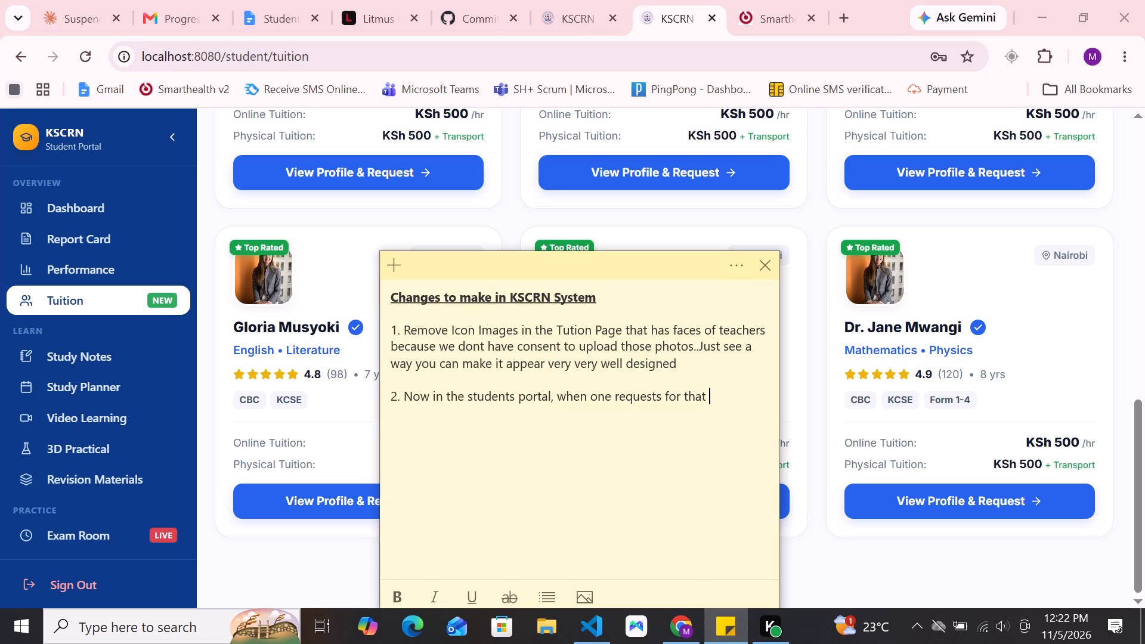
pyautogui.press('BackSpace')
pyautogui.press('BackSpace')
pyautogui.press('BackSpace')
pyautogui.press('BackSpace')
pyautogui.press('BackSpace')
pyautogui.press('BackSpace')
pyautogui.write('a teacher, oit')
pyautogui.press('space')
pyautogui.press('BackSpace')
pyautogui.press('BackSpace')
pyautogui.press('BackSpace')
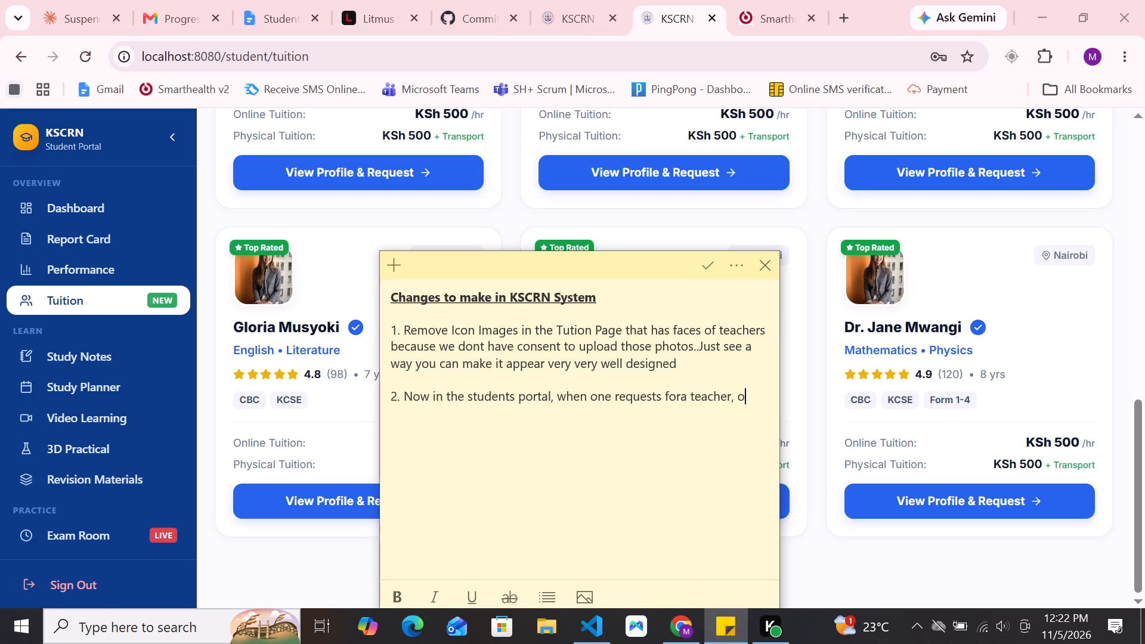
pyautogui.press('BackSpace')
# Continue item 2 of the note with "it comes to us as a request,".
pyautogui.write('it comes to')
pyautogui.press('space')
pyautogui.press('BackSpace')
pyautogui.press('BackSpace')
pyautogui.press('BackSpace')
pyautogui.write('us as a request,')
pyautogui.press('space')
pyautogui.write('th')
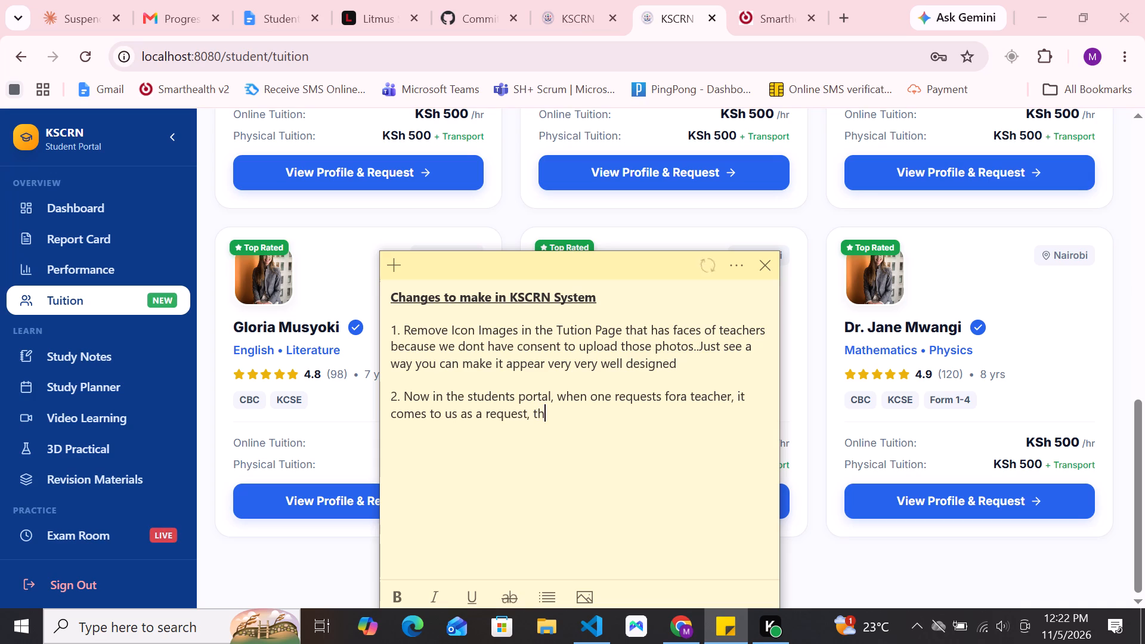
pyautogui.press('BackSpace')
# In the sticky note's item 2, correct "fora teacher" to "for a teacher".
pyautogui.click(680, 397)
pyautogui.press('space')
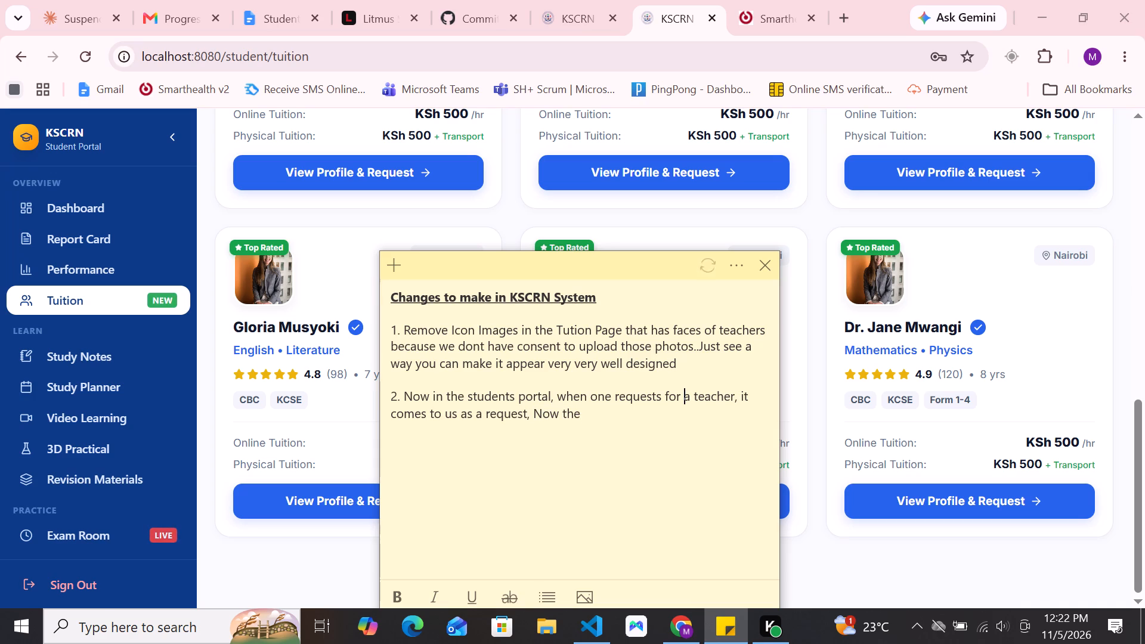
# Replace the trailing "the" of item 2 with "when we approve, iside the".
pyautogui.click(649, 410)
pyautogui.press('BackSpace')
pyautogui.press('BackSpace')
pyautogui.press('BackSpace')
pyautogui.press('BackSpace')
pyautogui.write('whe')
pyautogui.write('n we approve')
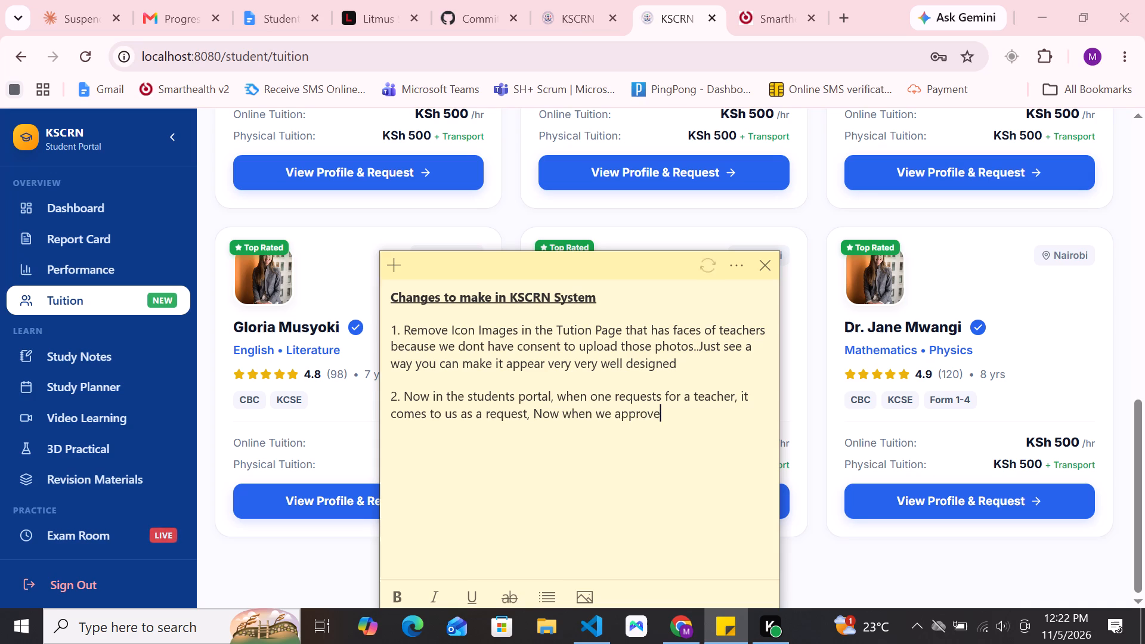
pyautogui.write(',')
pyautogui.press('space')
pyautogui.press('i')
pyautogui.write('side')
pyautogui.press('space')
pyautogui.write('the')
pyautogui.press('space')
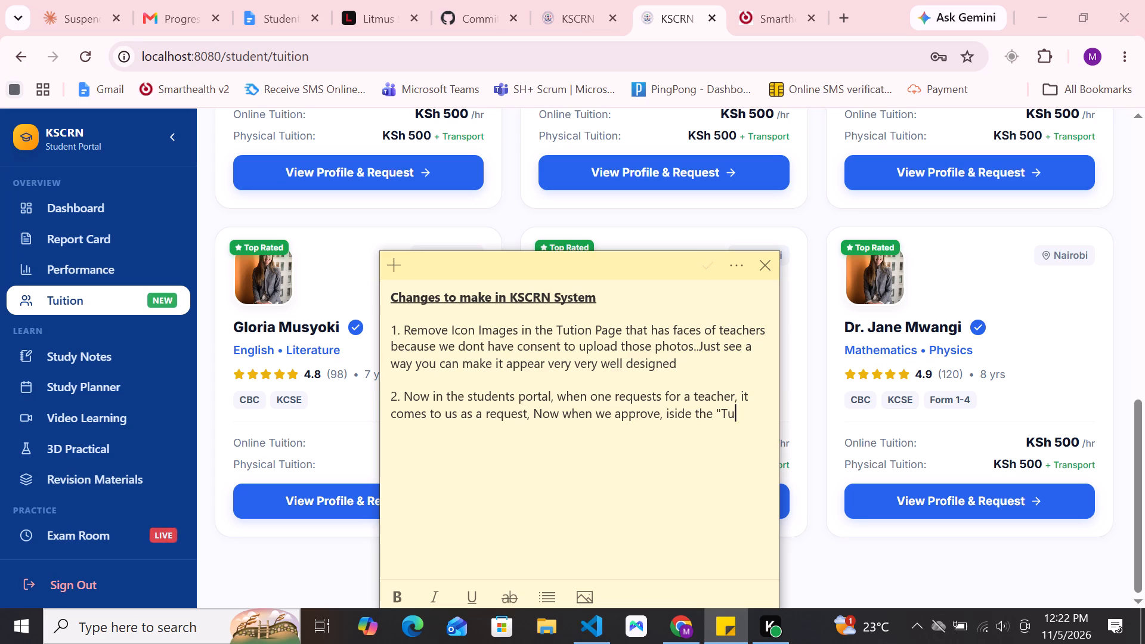
# Complete the word "Tuition" in item 2 and continue with "page, puta button or how you can design it for".
pyautogui.write('ition" page, put a')
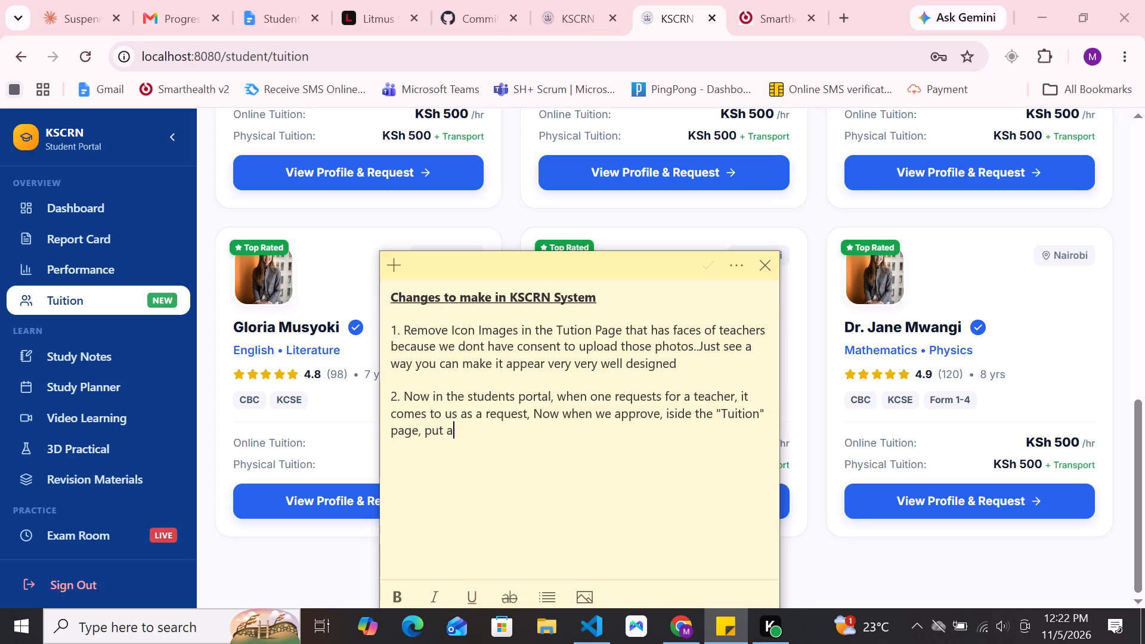
pyautogui.press('space')
pyautogui.press('BackSpace')
pyautogui.press('BackSpace')
pyautogui.press('BackSpace')
pyautogui.write('a button or how you can design it for')
pyautogui.press('space')
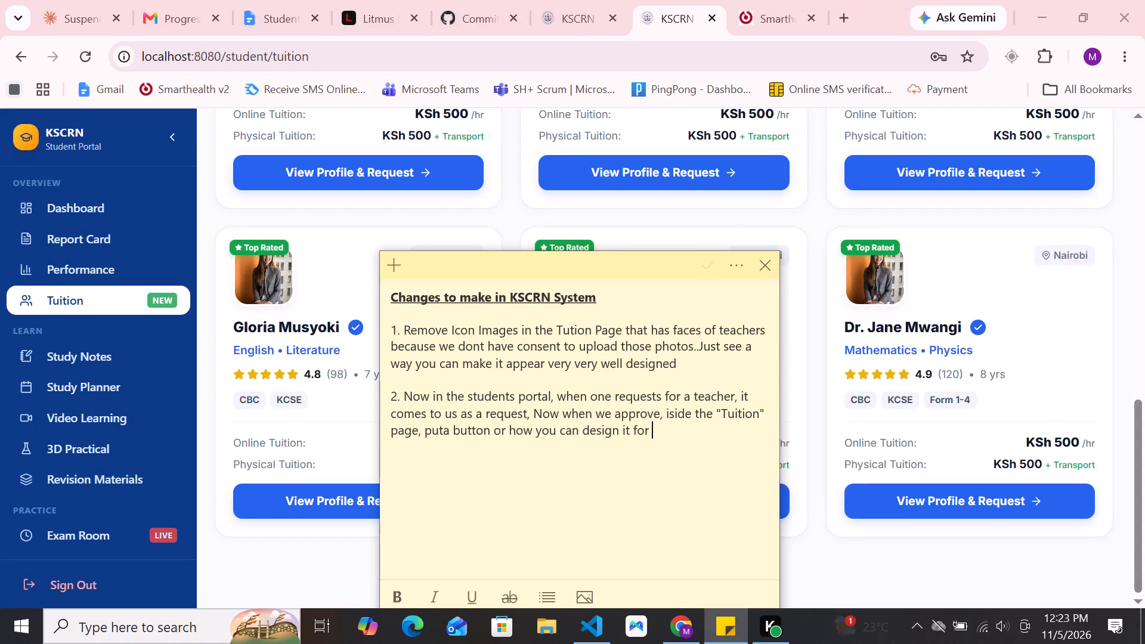
# Replace the trailing "for" in the sticky note's item 2 with "whjen a parent or teacher clicks on it,".
pyautogui.press('BackSpace')
pyautogui.press('BackSpace')
pyautogui.press('BackSpace')
pyautogui.press('BackSpace')
pyautogui.write('whjen a')
pyautogui.press('space')
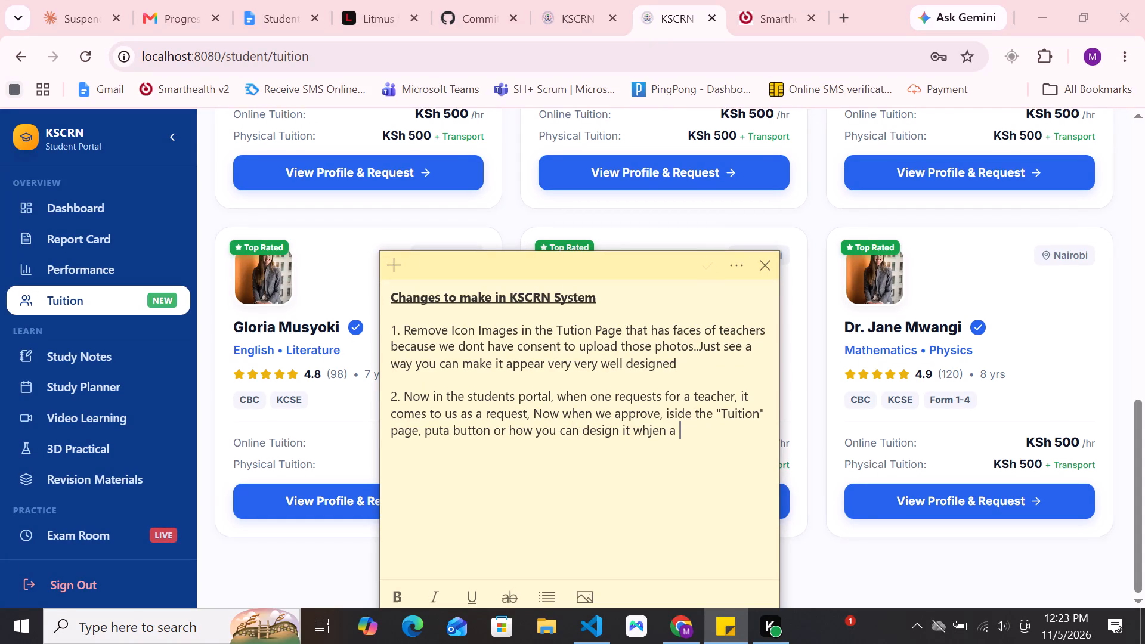
pyautogui.write('st')
pyautogui.press('BackSpace')
pyautogui.press('BackSpace')
pyautogui.press('o')
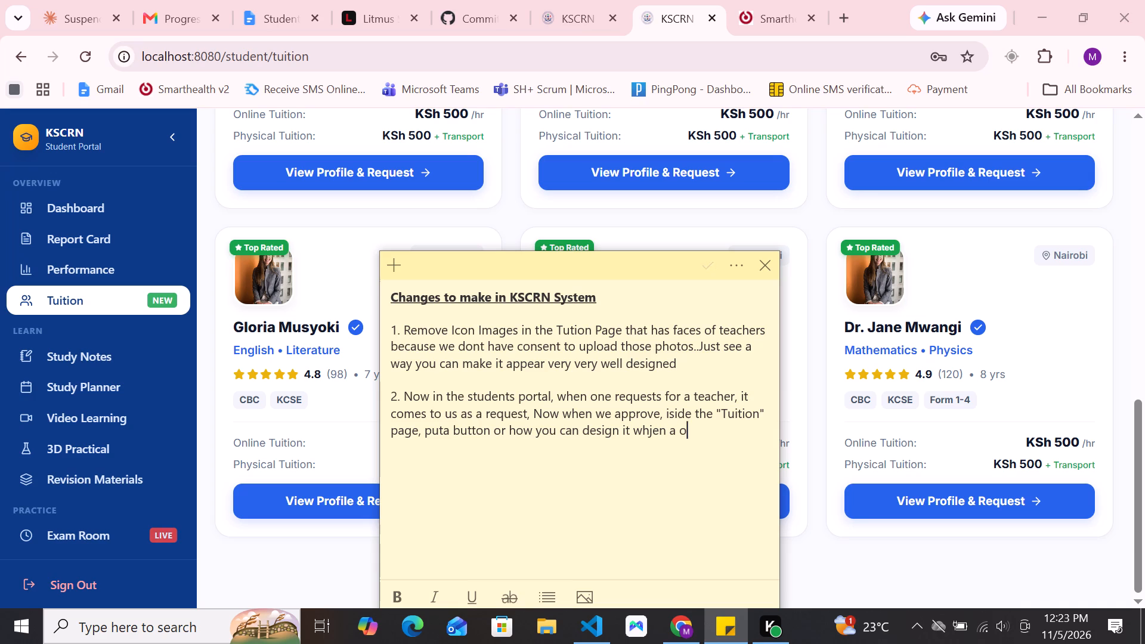
pyautogui.press('BackSpace')
pyautogui.write('oar')
pyautogui.press('BackSpace')
pyautogui.press('BackSpace')
pyautogui.press('BackSpace')
pyautogui.write('parent or teacher clicks on it, it')
pyautogui.press('space')
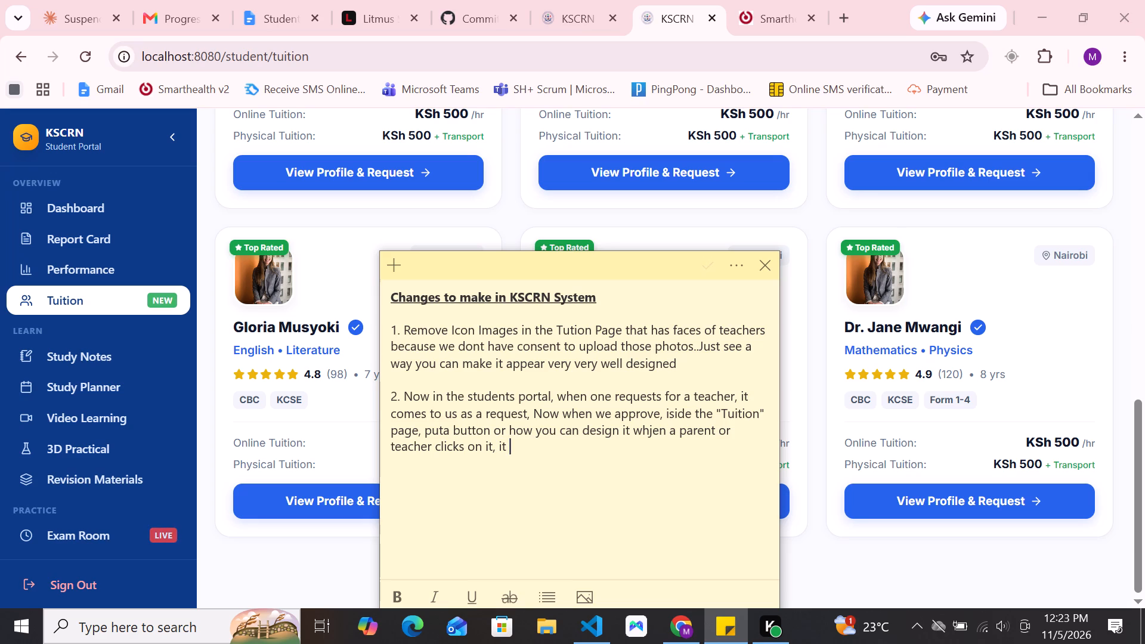
# Finish item 2 with "they can see the requests if they have already been approved from our side in the super-admin portal".
pyautogui.press('BackSpace')
pyautogui.press('BackSpace')
pyautogui.press('BackSpace')
pyautogui.write('they can see they')
pyautogui.press('BackSpace')
pyautogui.press('space')
pyautogui.write('rea')
pyautogui.press('BackSpace')
pyautogui.write('quests if they have alread')
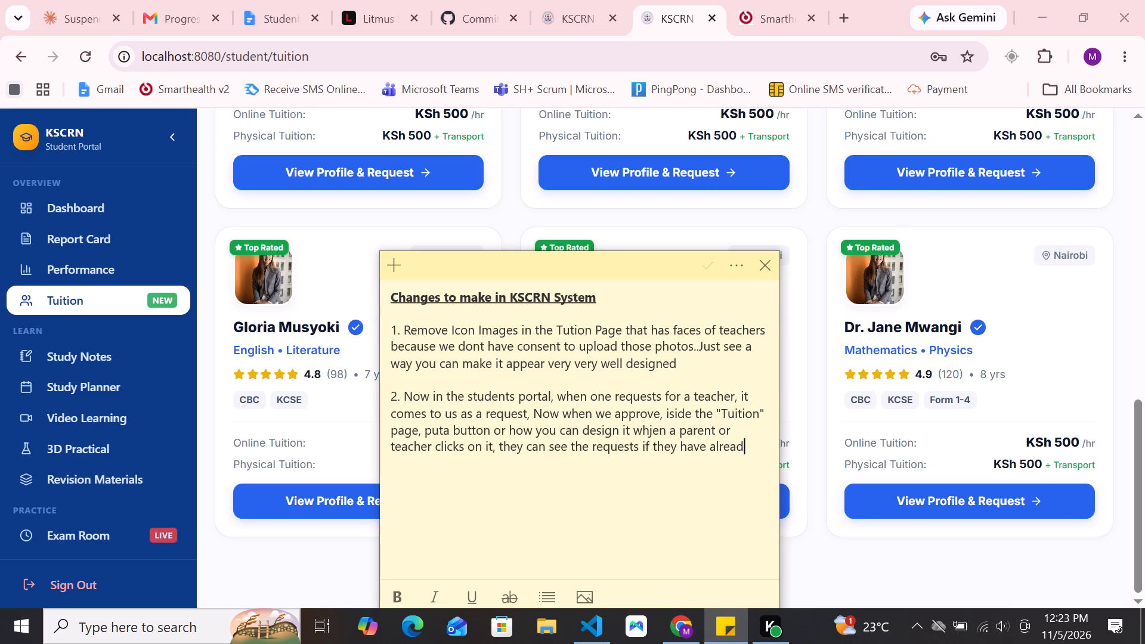
pyautogui.press('y')
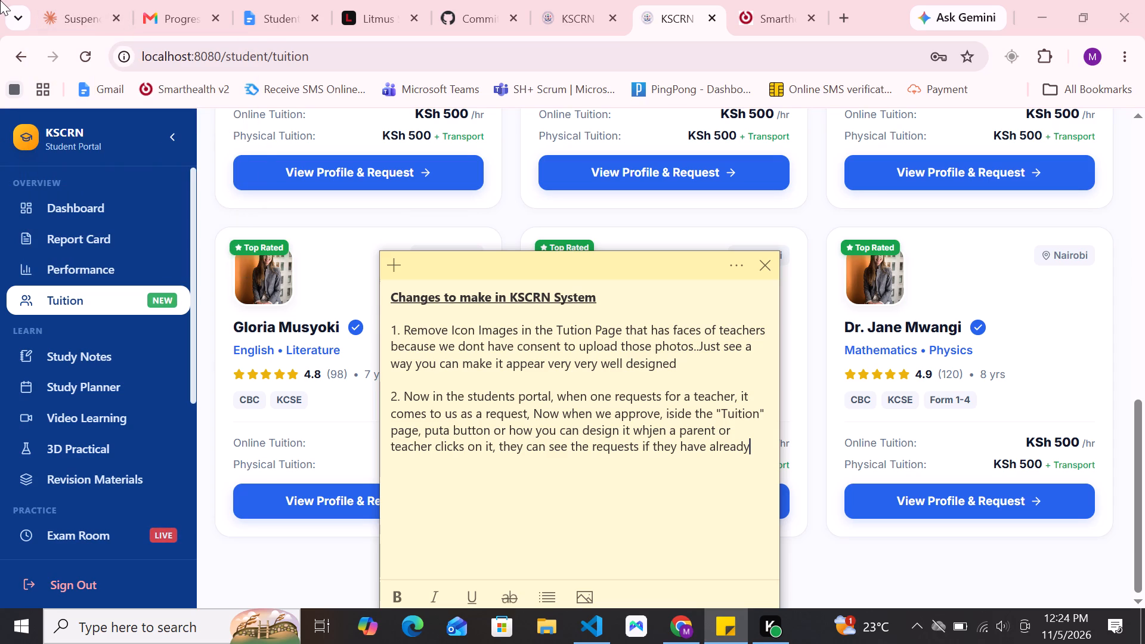
pyautogui.press('space')
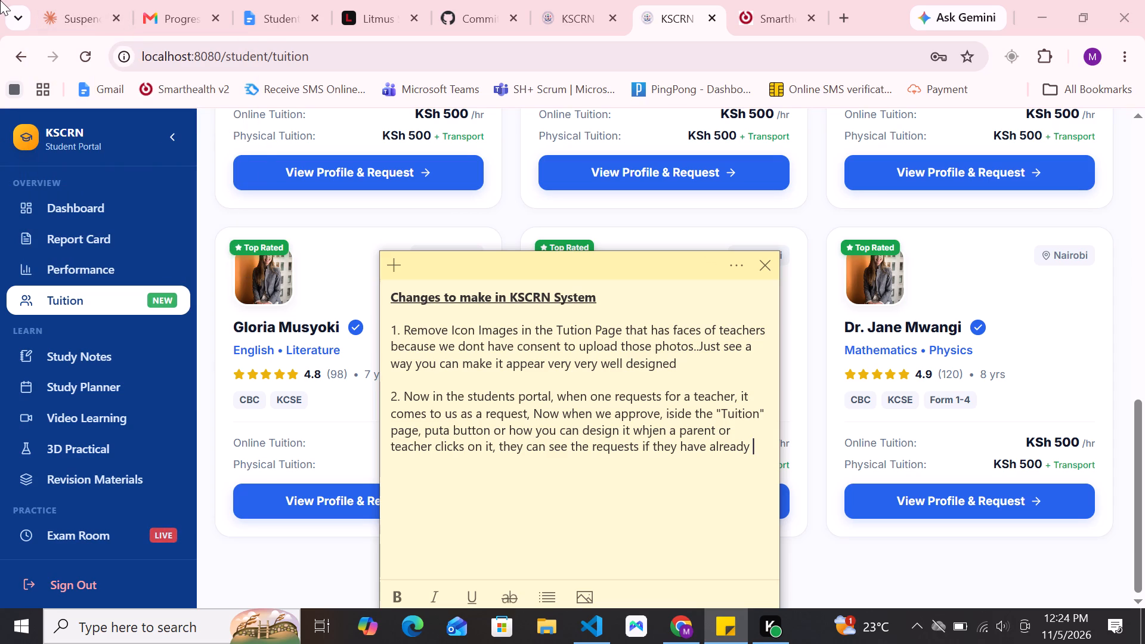
pyautogui.write('been approved from our side')
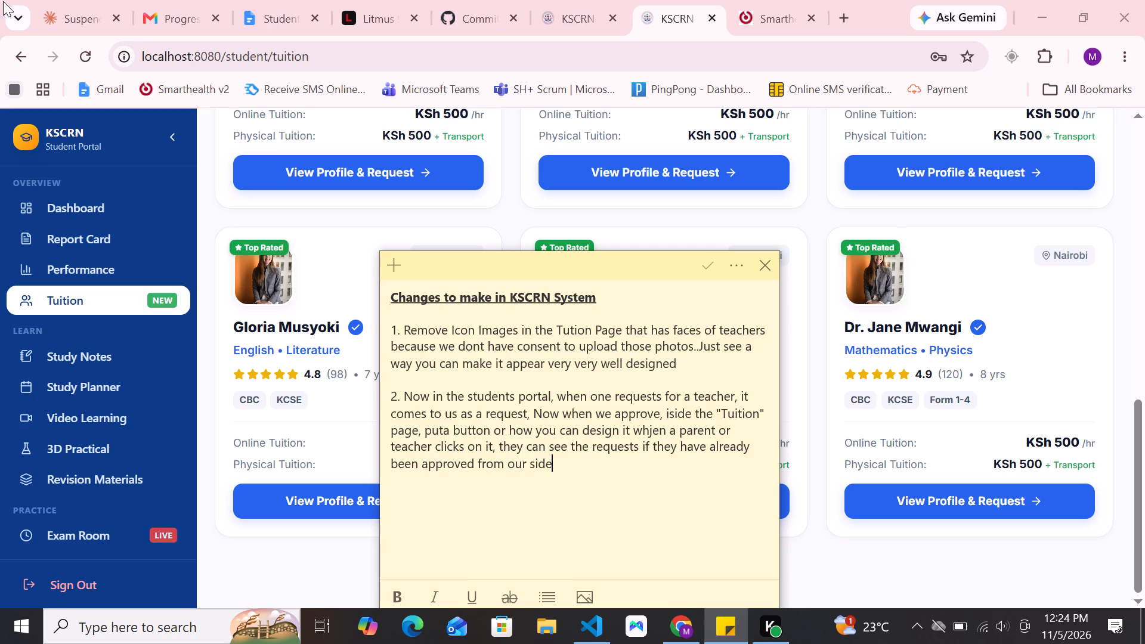
pyautogui.press('space')
pyautogui.write('in the super-admin portal')
# Start item 3 below item 2 with the text "Now create an approval or rejection button".
pyautogui.press('Return')
pyautogui.press('Return')
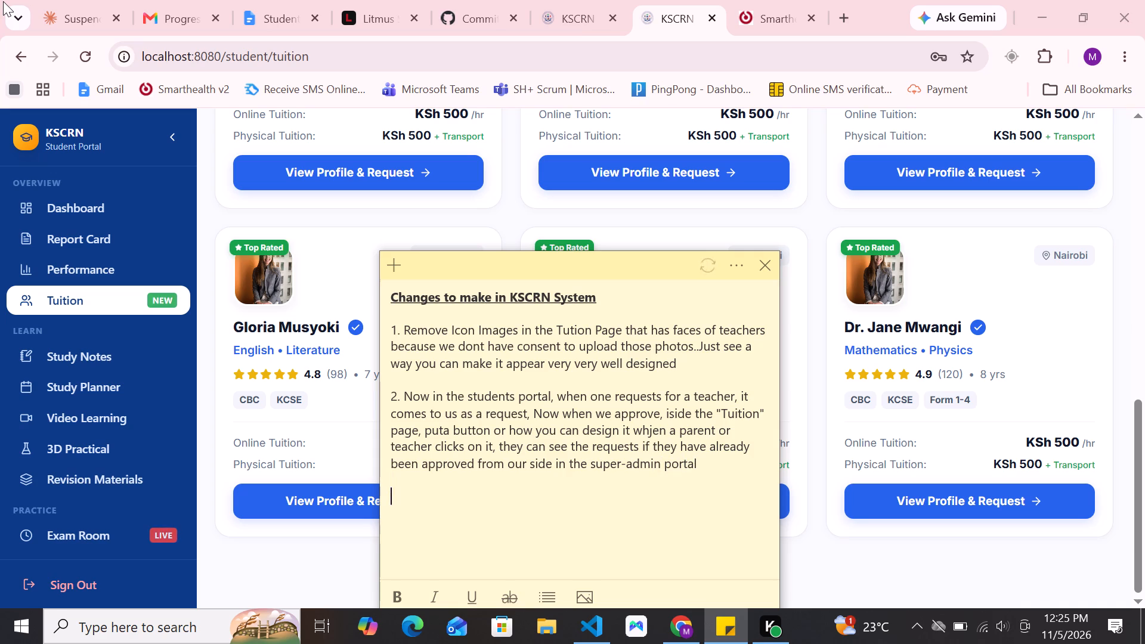
pyautogui.write('3.')
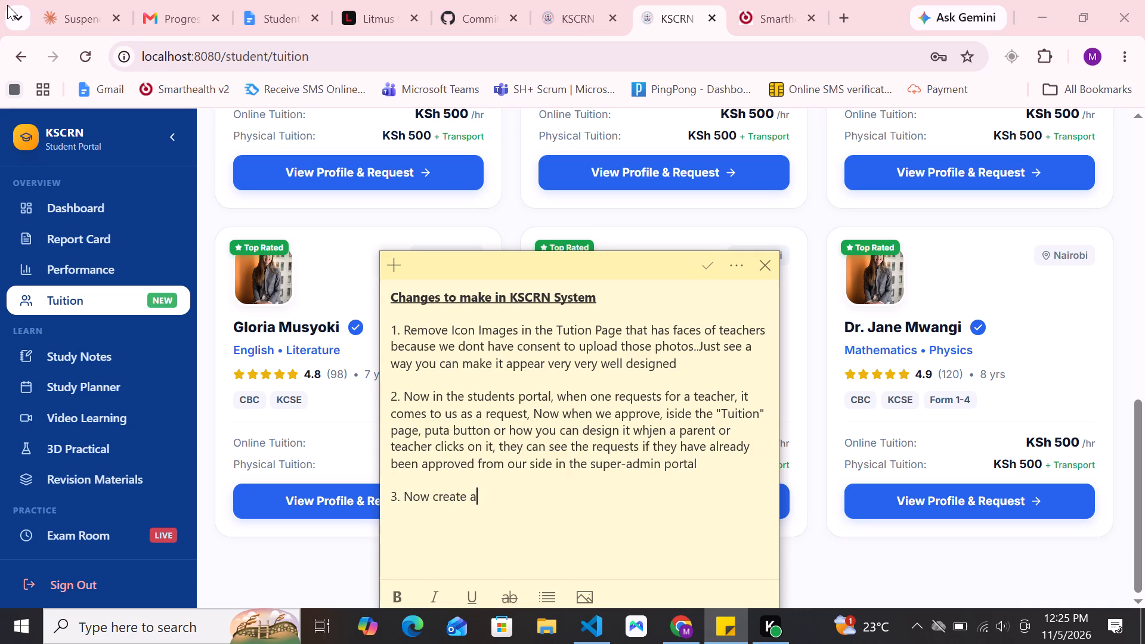
pyautogui.write('n appr')
pyautogui.press('BackSpace')
pyautogui.write('rov')
pyautogui.write('al or')
pyautogui.press('space')
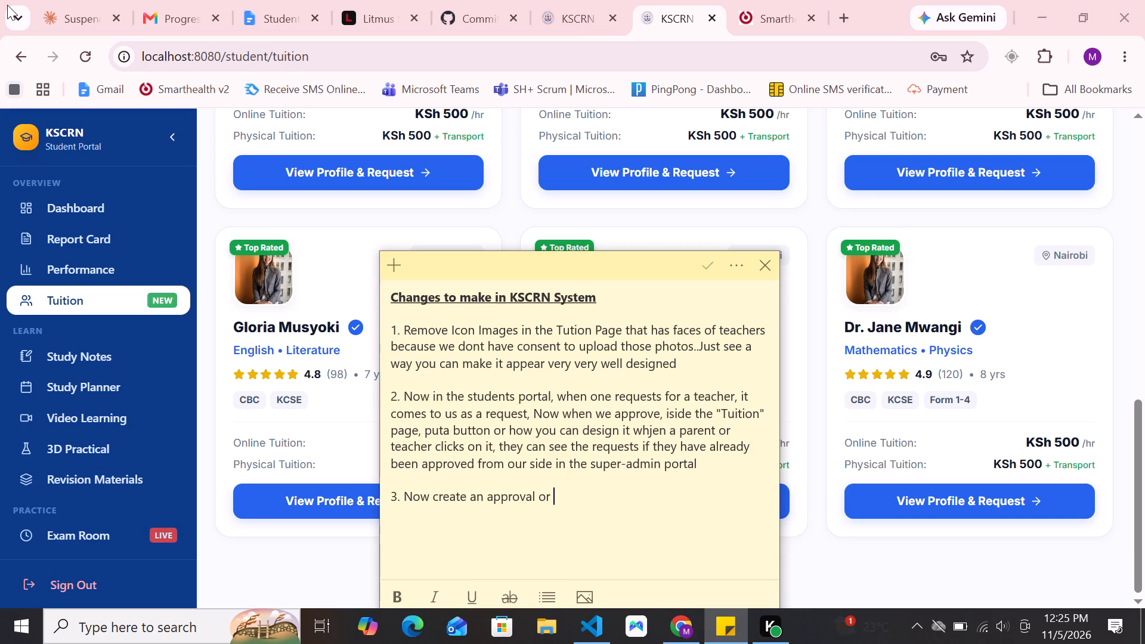
pyautogui.write('reje')
pyautogui.write('ction')
pyautogui.press('space')
pyautogui.write('button w')
pyautogui.press('BackSpace')
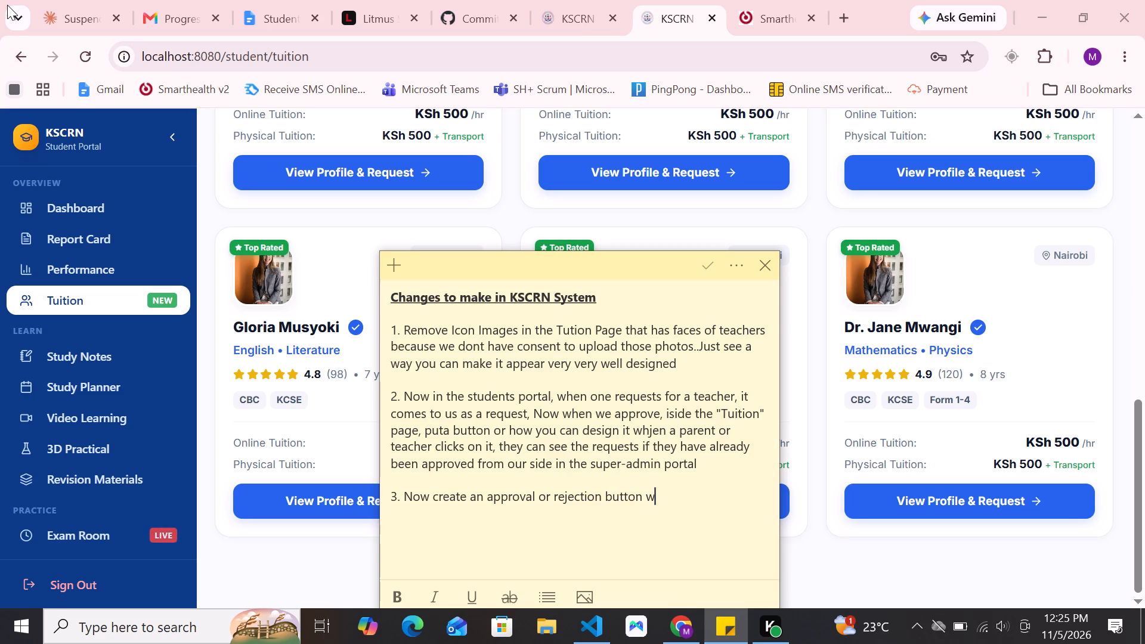
# Continue item 3 with "and for rejection it should have a reason for that".
pyautogui.write('and for')
pyautogui.press('space')
pyautogui.write('rehe')
pyautogui.press('BackSpace')
pyautogui.press('BackSpace')
pyautogui.write('jection it should have a reason for that')
# Extend item 3 with ". and when I approve, in the students portal side,".
pyautogui.write('. and when')
pyautogui.press('space')
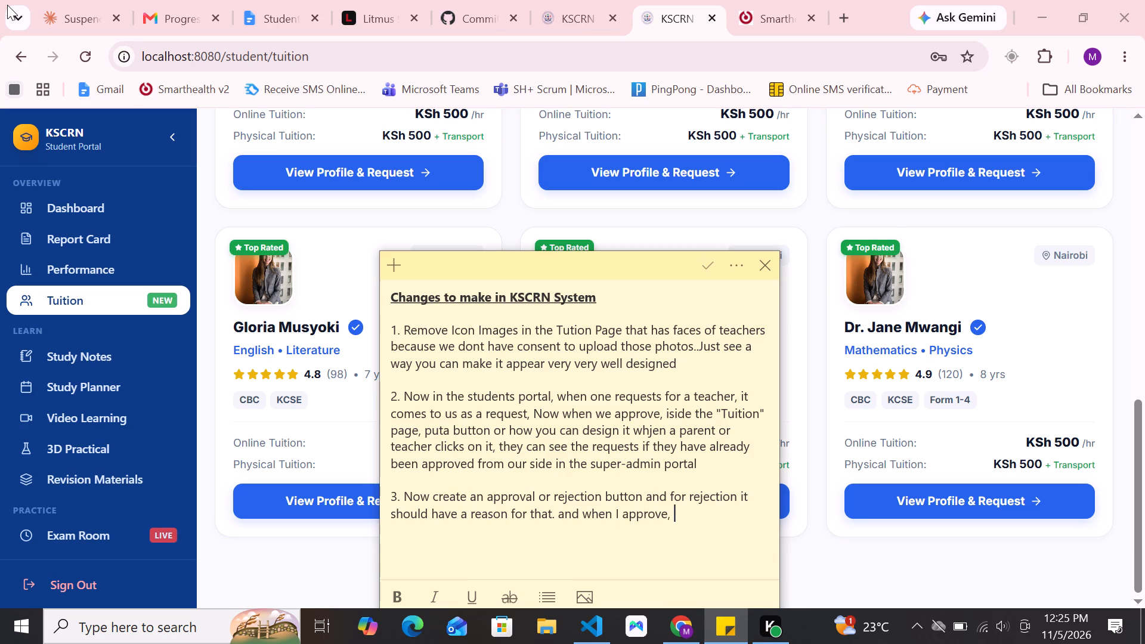
pyautogui.write('in the students portal side')
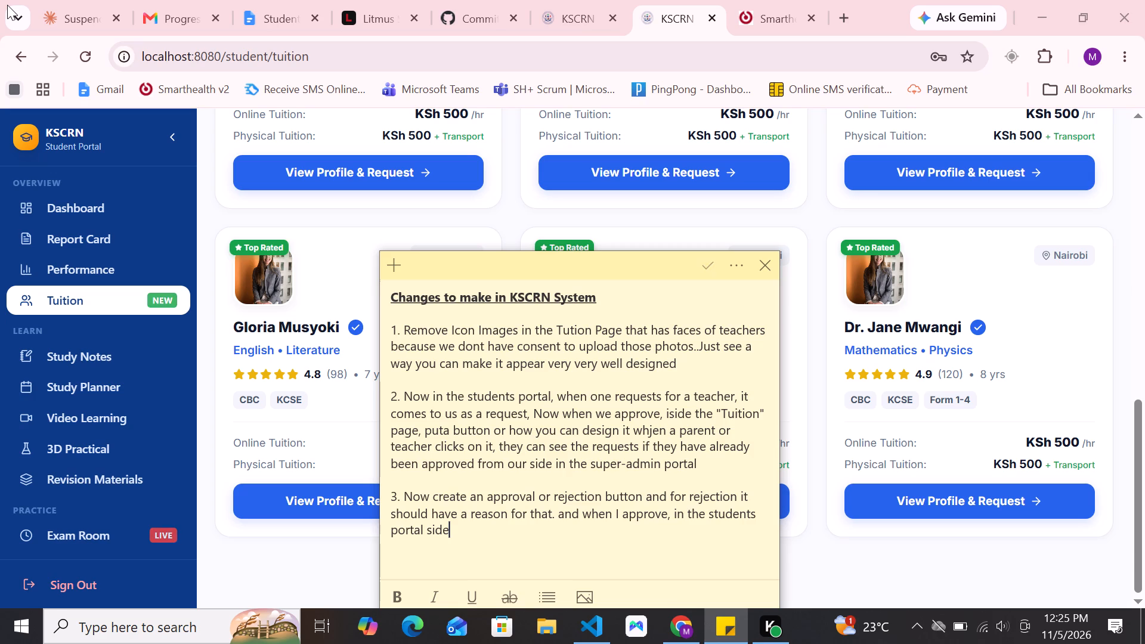
pyautogui.write(', i')
pyautogui.press('BackSpace')
# Complete item 3 with "the parent should be able to see "Teacher found" and now can be told proceed to payment".
pyautogui.write('the parent should be able to see')
pyautogui.press('space')
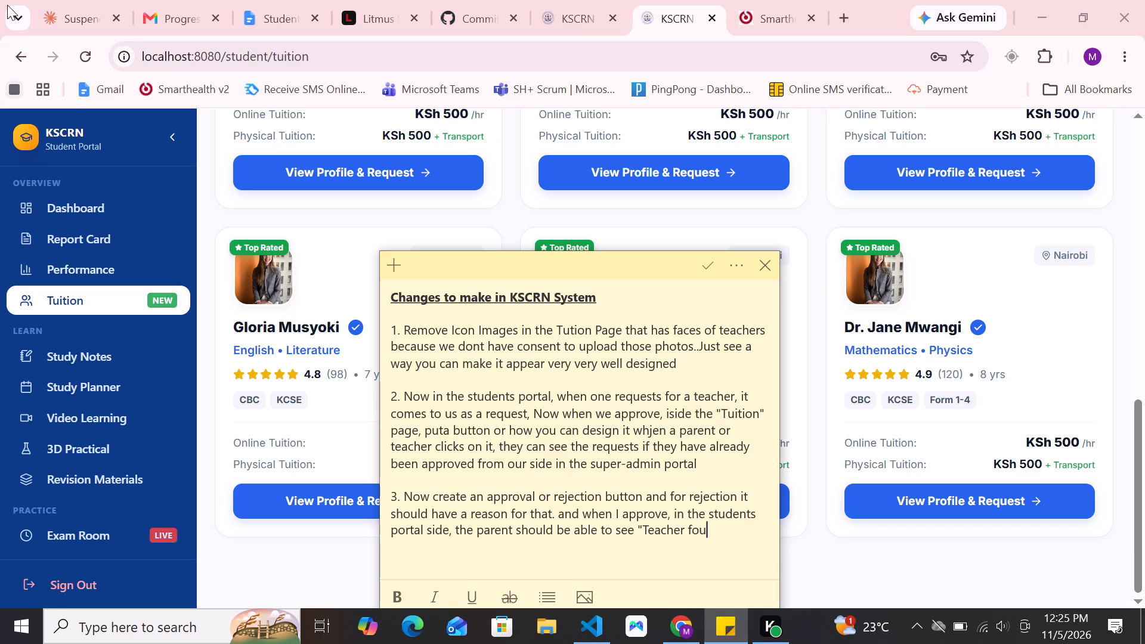
pyautogui.write('" and')
pyautogui.press('space')
pyautogui.write('now can be told proceed to payment')
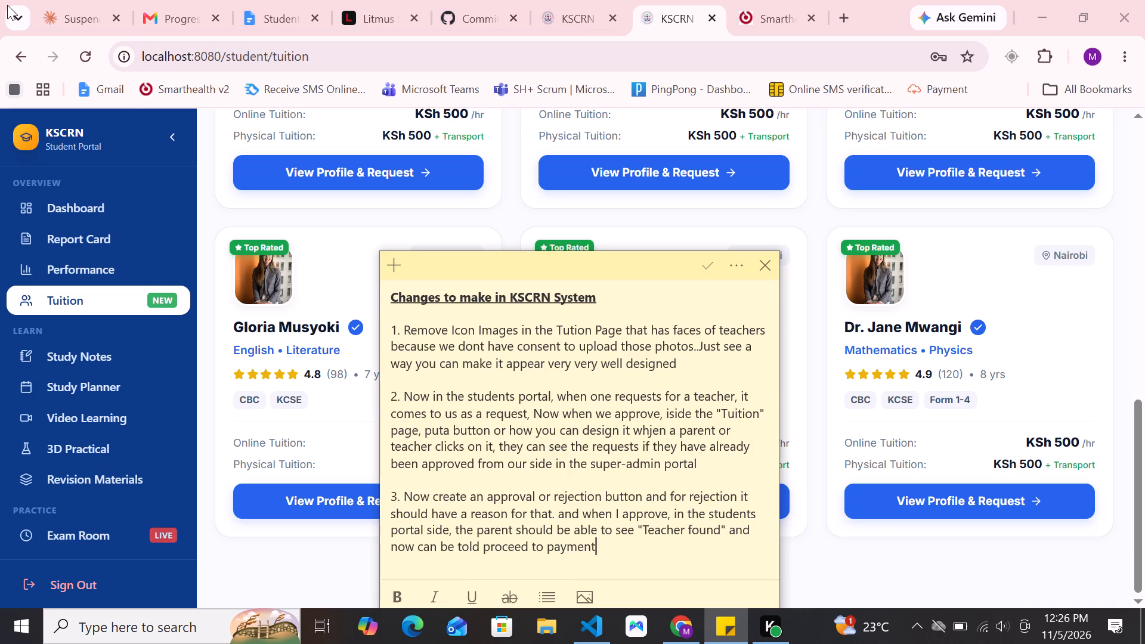
# Start item 4 below item 3 with "Now I want when we are approving lets say we get a teacher, we".
pyautogui.press('Return')
pyautogui.press('Return')
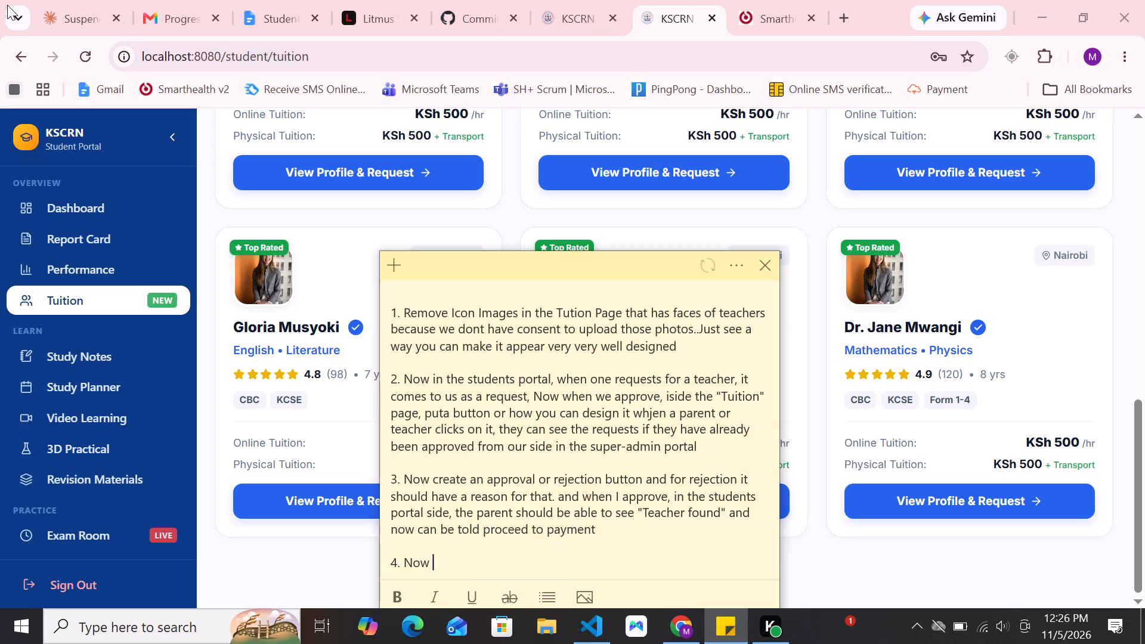
pyautogui.press('BackSpace')
pyautogui.write('when')
pyautogui.press('space')
pyautogui.write('we are approving lets sya w')
pyautogui.press('BackSpace')
pyautogui.press('BackSpace')
pyautogui.press('BackSpace')
pyautogui.press('BackSpace')
pyautogui.write('ay we get a teacher, we c')
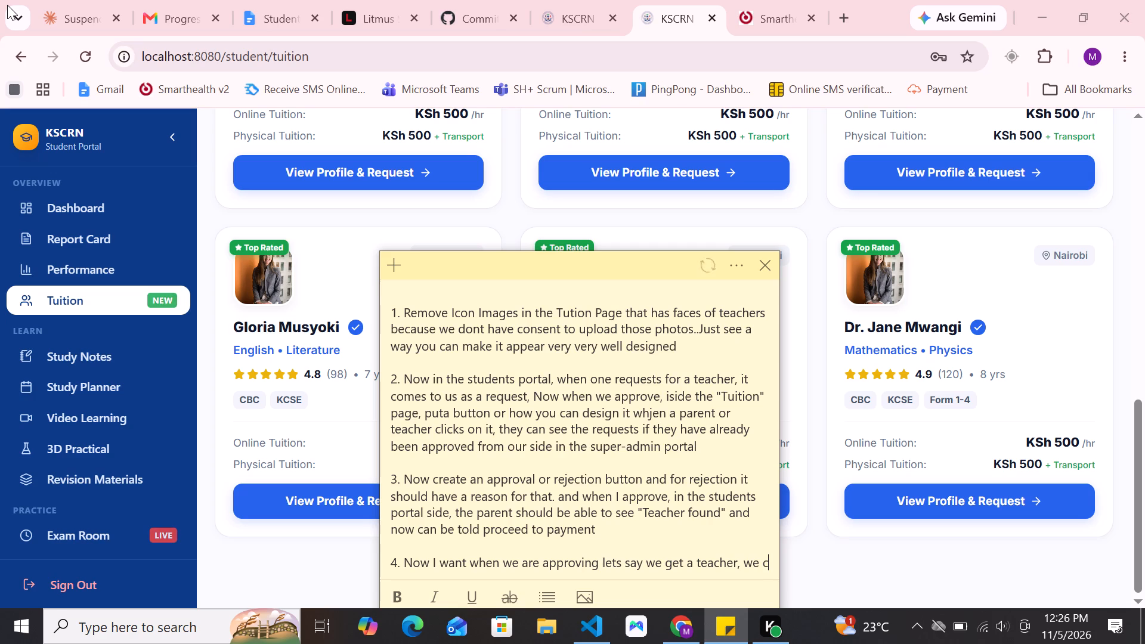
# Continue item 4 with "will be writing maybe the teacher we have gotten, the location or".
pyautogui.press('BackSpace')
pyautogui.write('will be')
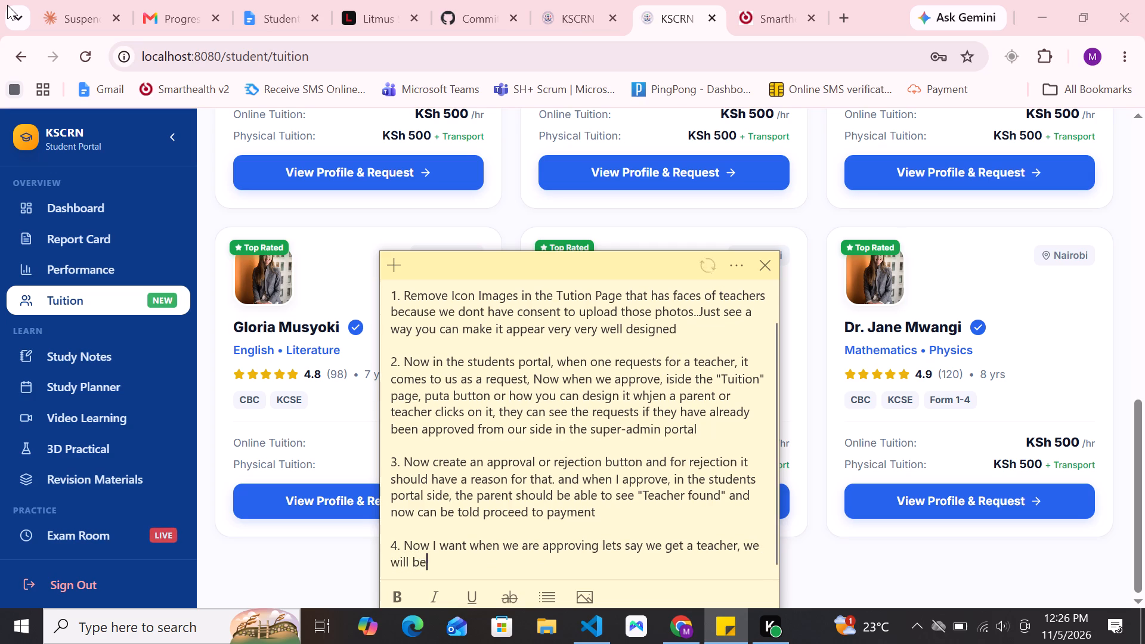
pyautogui.press('space')
pyautogui.write('writing ,aybe')
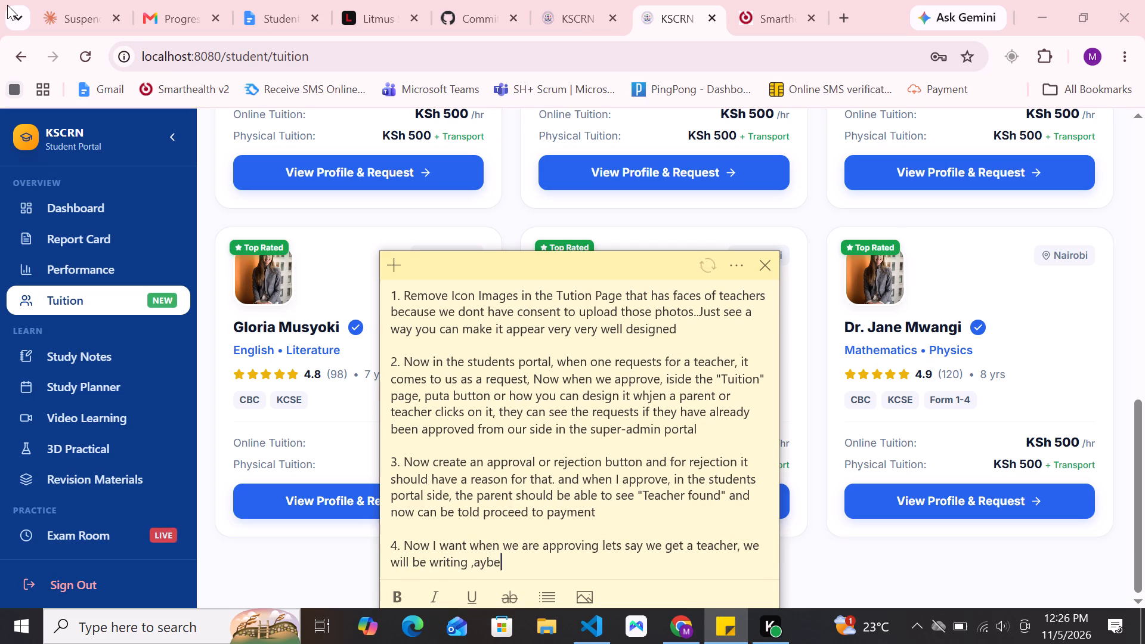
pyautogui.press('BackSpace')
pyautogui.press('BackSpace')
pyautogui.press('BackSpace')
pyautogui.press('BackSpace')
pyautogui.press('BackSpace')
pyautogui.write('maye')
pyautogui.press('space')
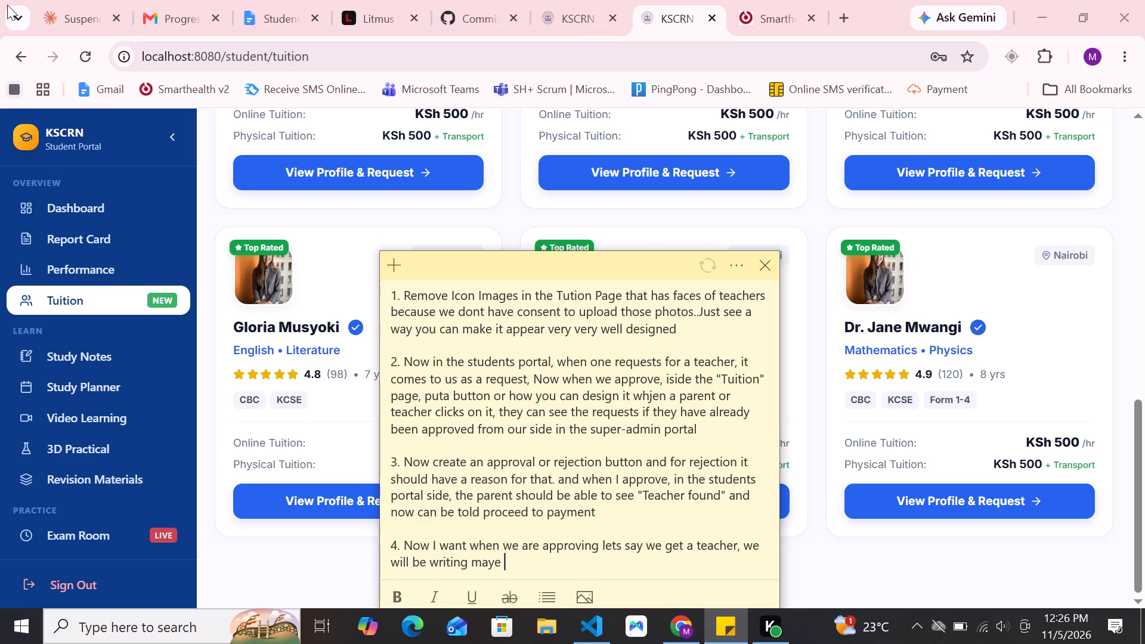
pyautogui.press('BackSpace')
pyautogui.press('BackSpace')
pyautogui.write('be the teacher we have gotten, the location or')
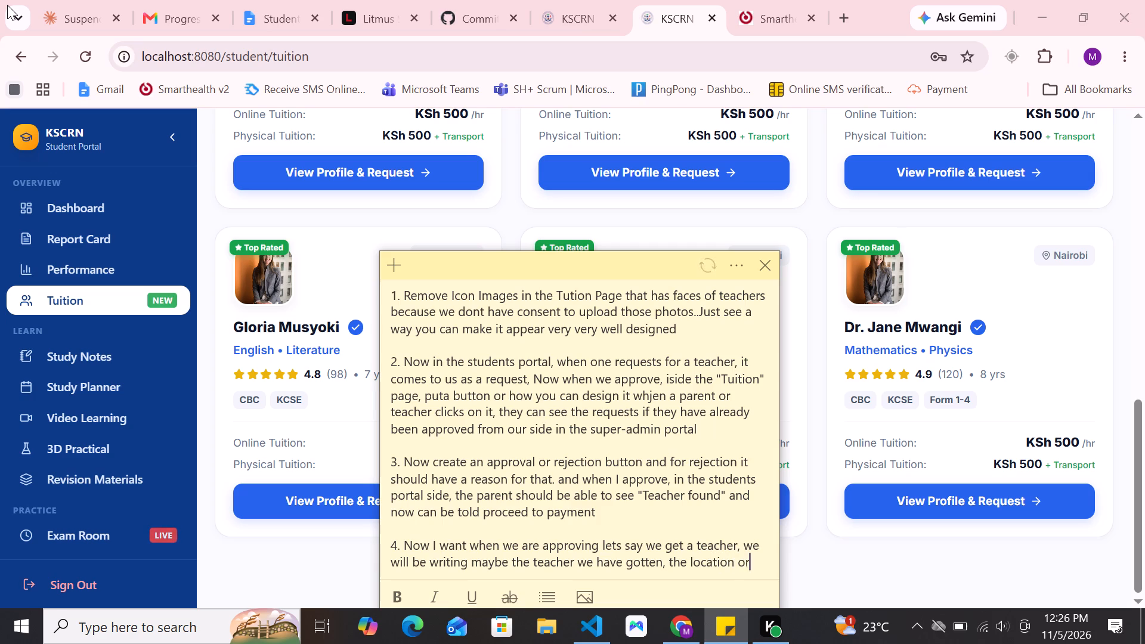
# Extend item 4 with "address, the date is able to start".
pyautogui.press('space')
pyautogui.write('address,')
pyautogui.press('space')
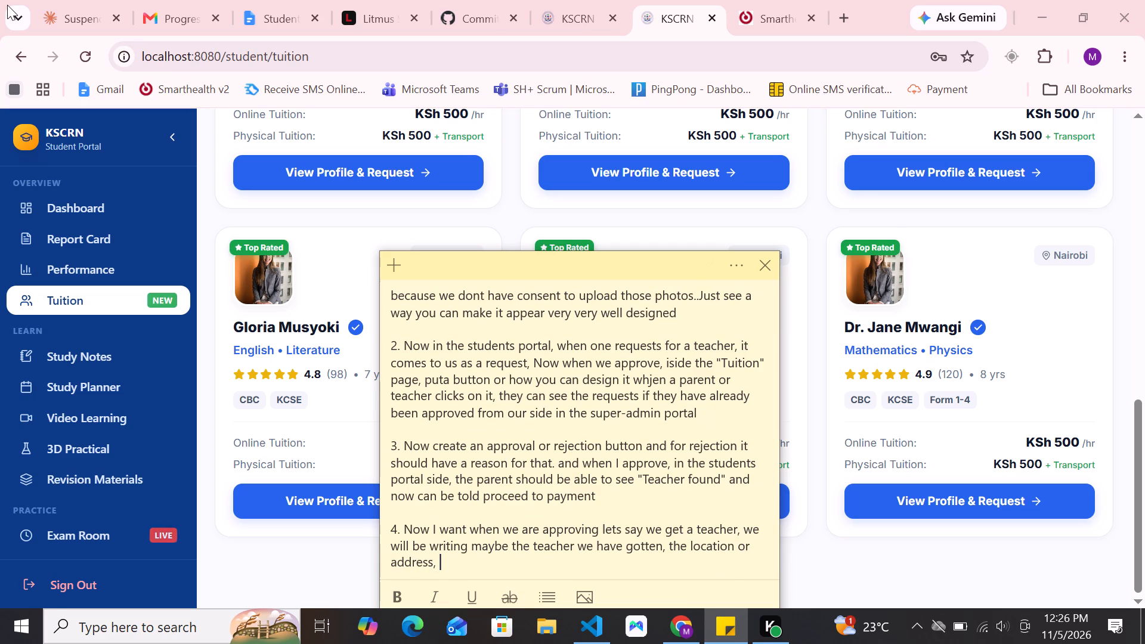
pyautogui.write('the data')
pyautogui.press('BackSpace')
pyautogui.write('e is able to start')
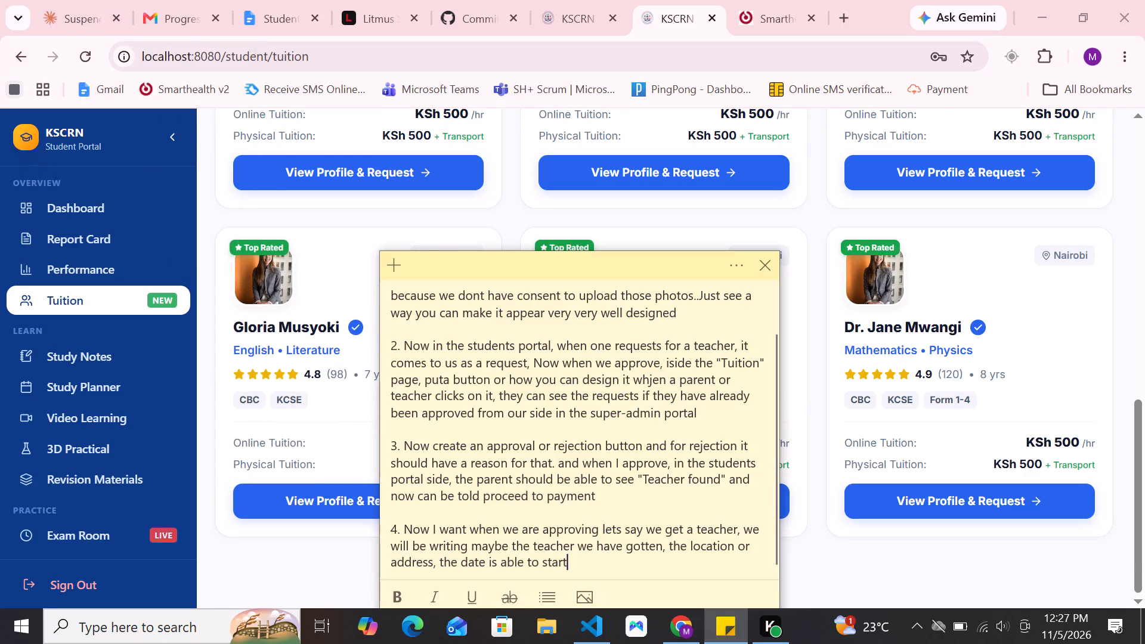
# Insert "i.e. Engaged somewhere else, booked e.t.c." after "should have a reason" in item 3 of the note.
pyautogui.click(506, 459)
pyautogui.press('space')
pyautogui.write('i.e.')
pyautogui.press('space')
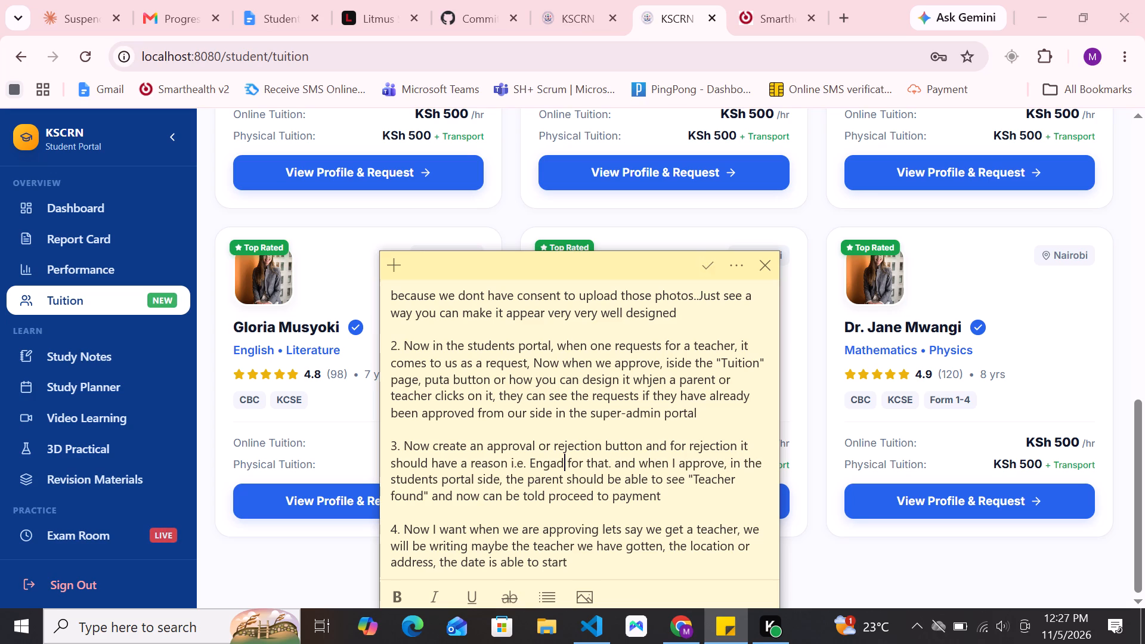
pyautogui.press('BackSpace')
pyautogui.write('ged someow')
pyautogui.press('BackSpace')
pyautogui.press('BackSpace')
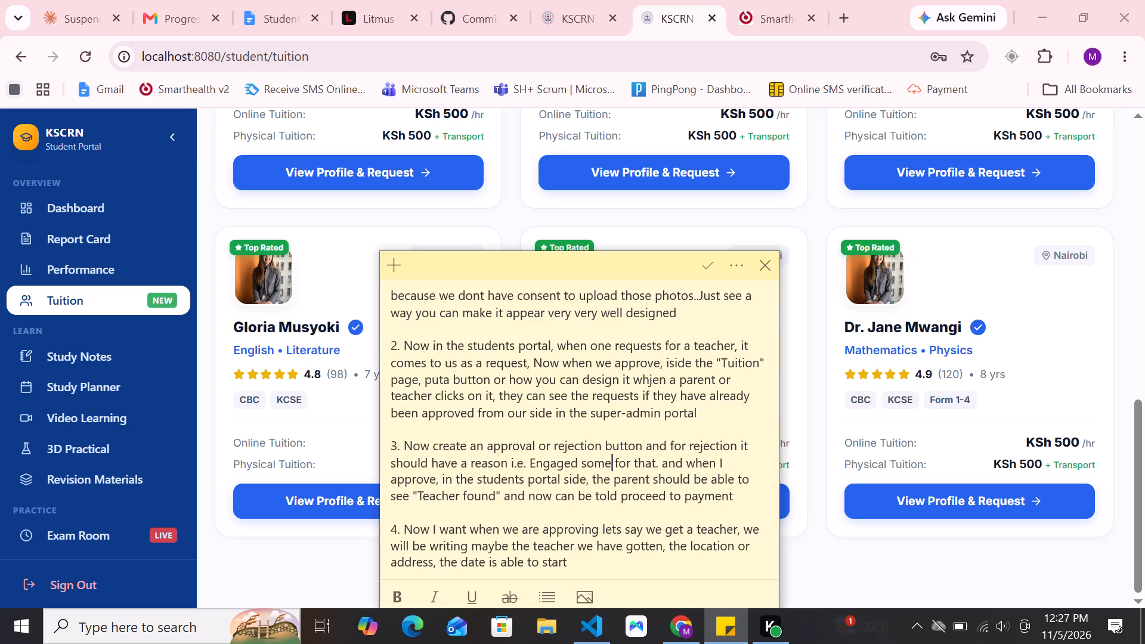
pyautogui.write('wh')
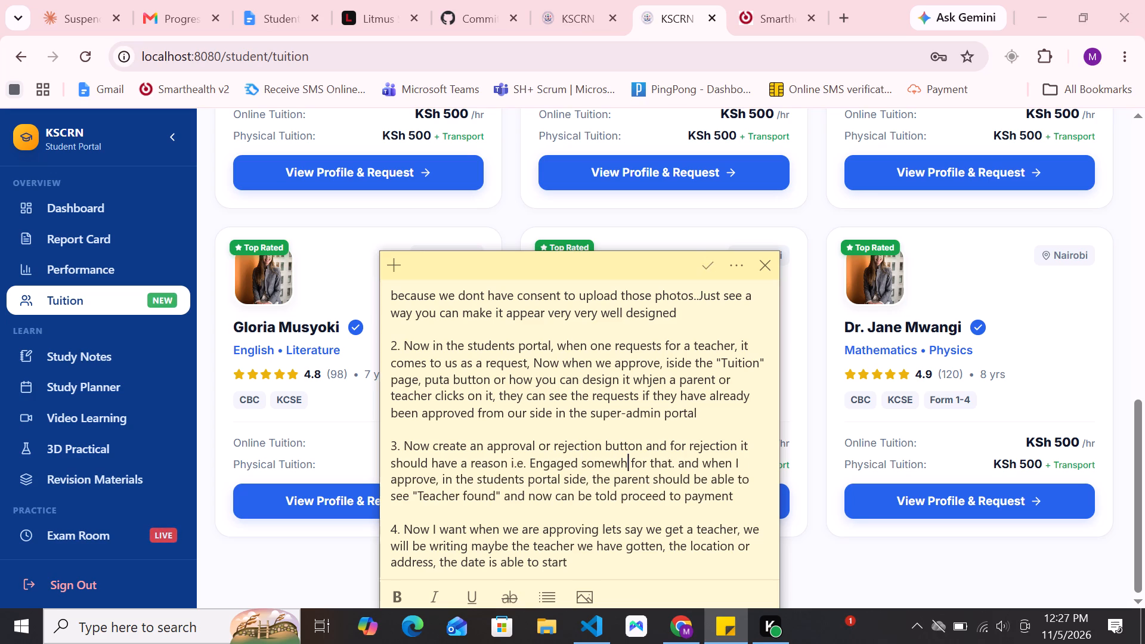
pyautogui.write('er')
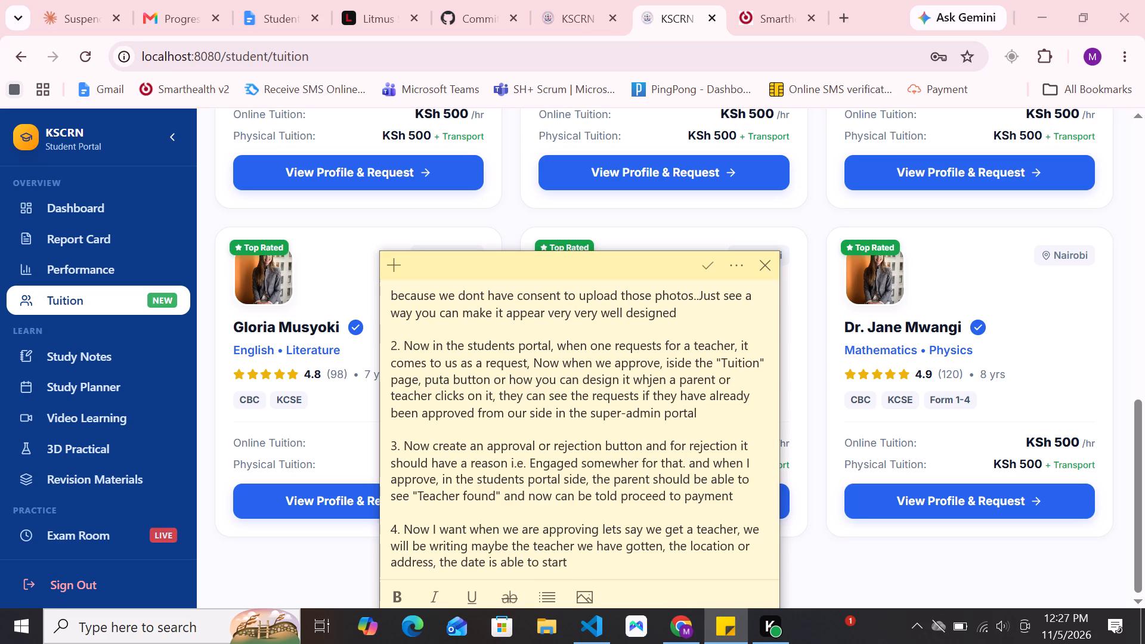
pyautogui.press('BackSpace')
pyautogui.write('re else, booked')
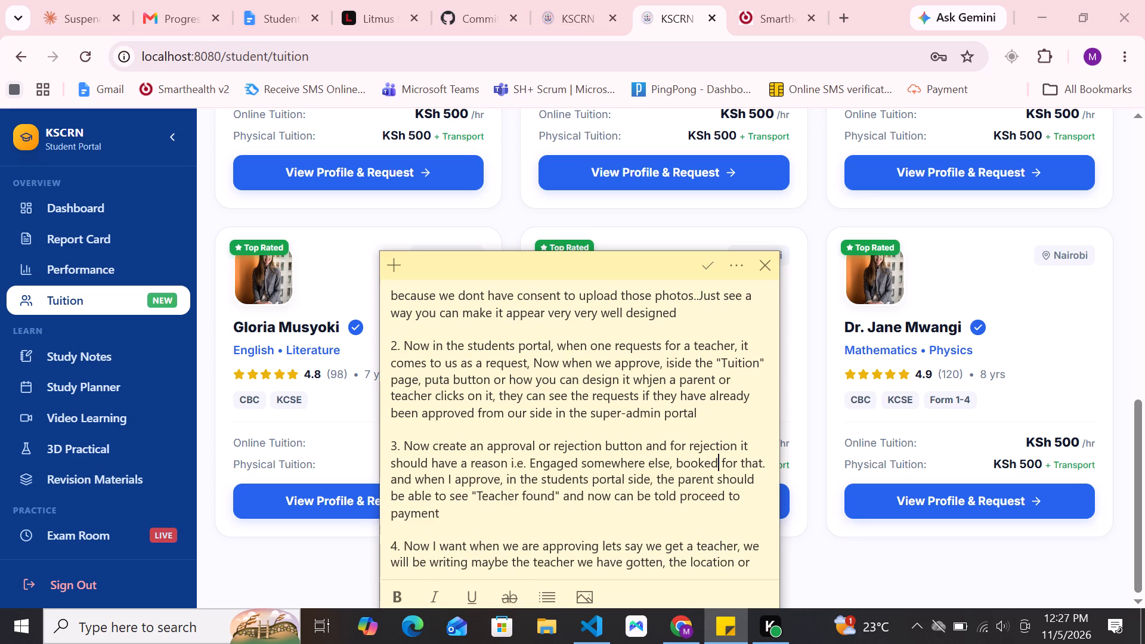
pyautogui.press('space')
pyautogui.write('e.t.')
pyautogui.write('c.')
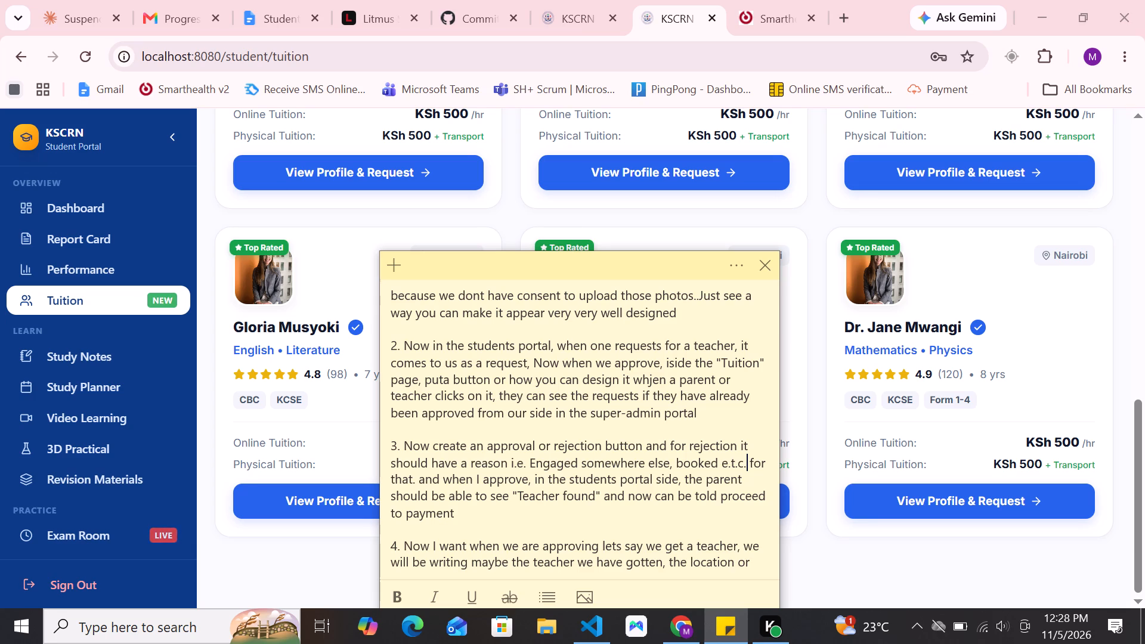
# Add a new numbered item 5 to the note, separated by a blank line below item 4.
pyautogui.moveTo(386, 366); pyautogui.dragTo(372, 373, button='right')
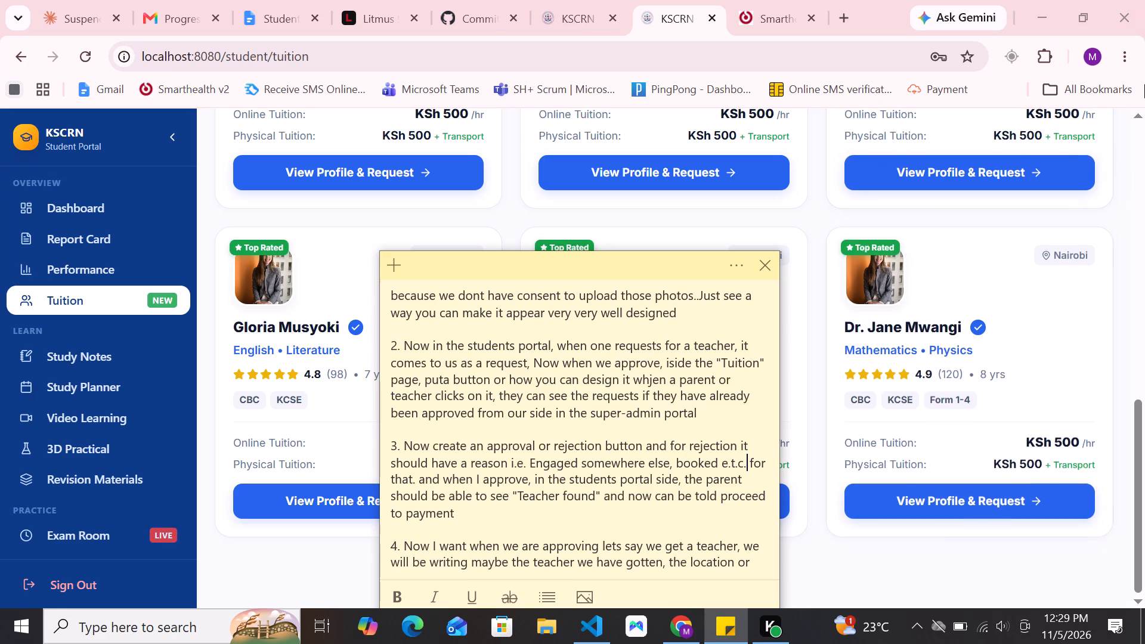
pyautogui.scroll(-4, 705, 460)
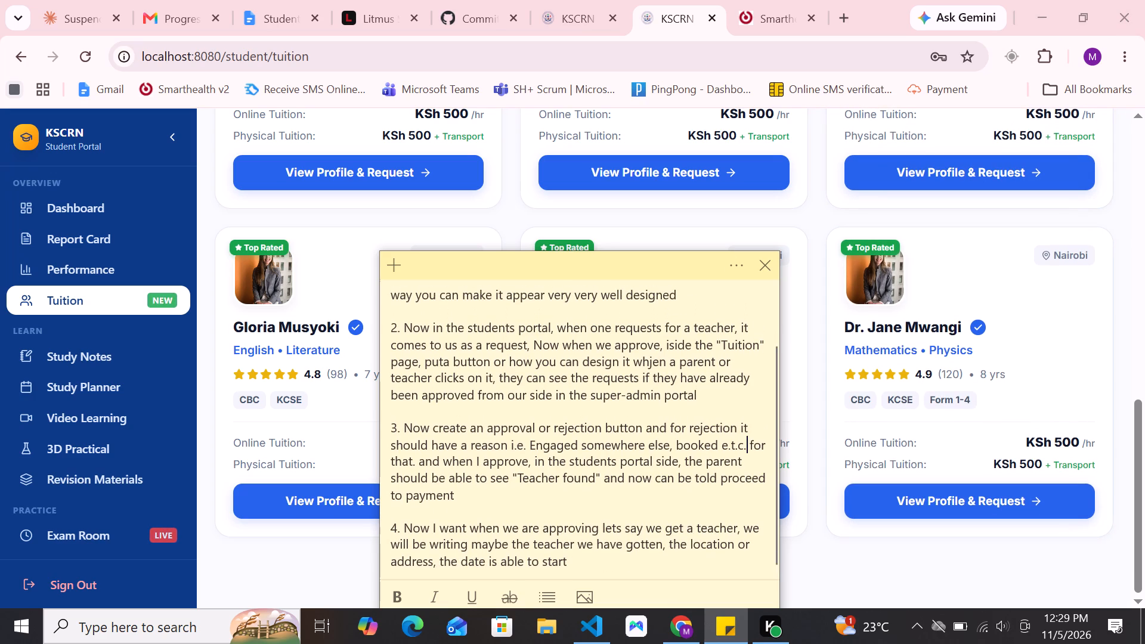
pyautogui.click(635, 565)
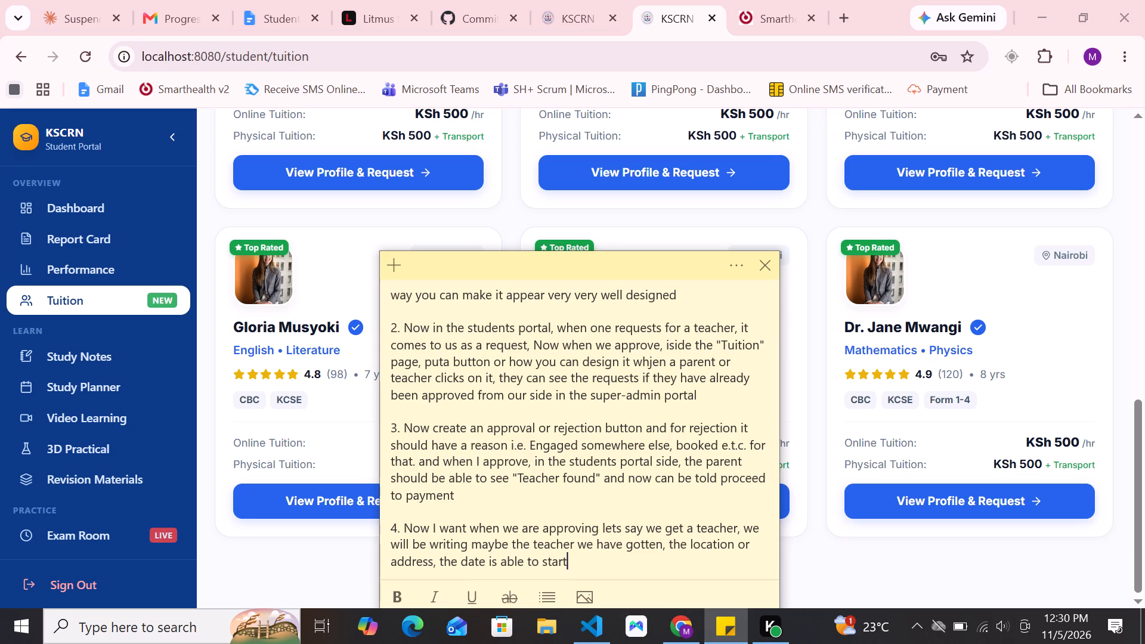
pyautogui.press('space')
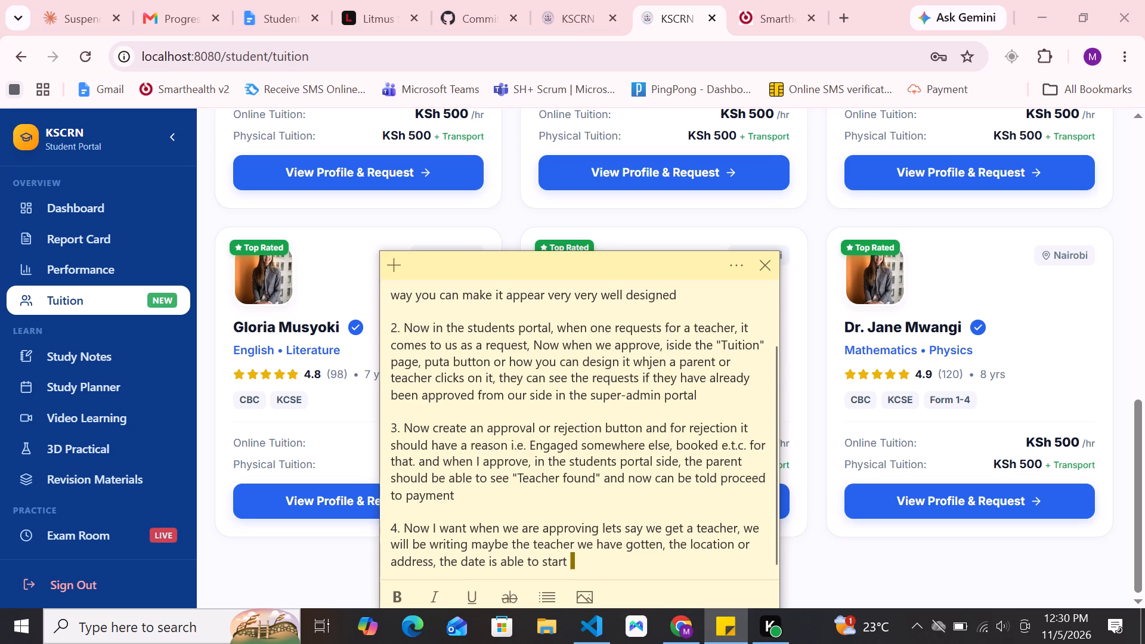
pyautogui.click(635, 578)
pyautogui.click(635, 578)
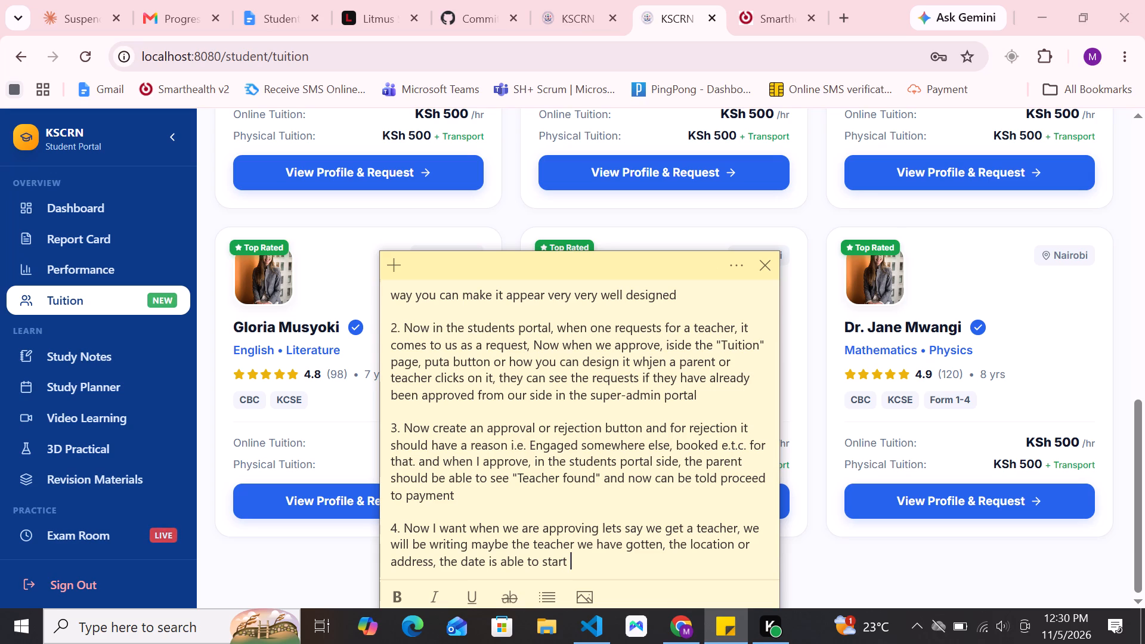
pyautogui.press('BackSpace')
pyautogui.press('Return')
pyautogui.press('Return')
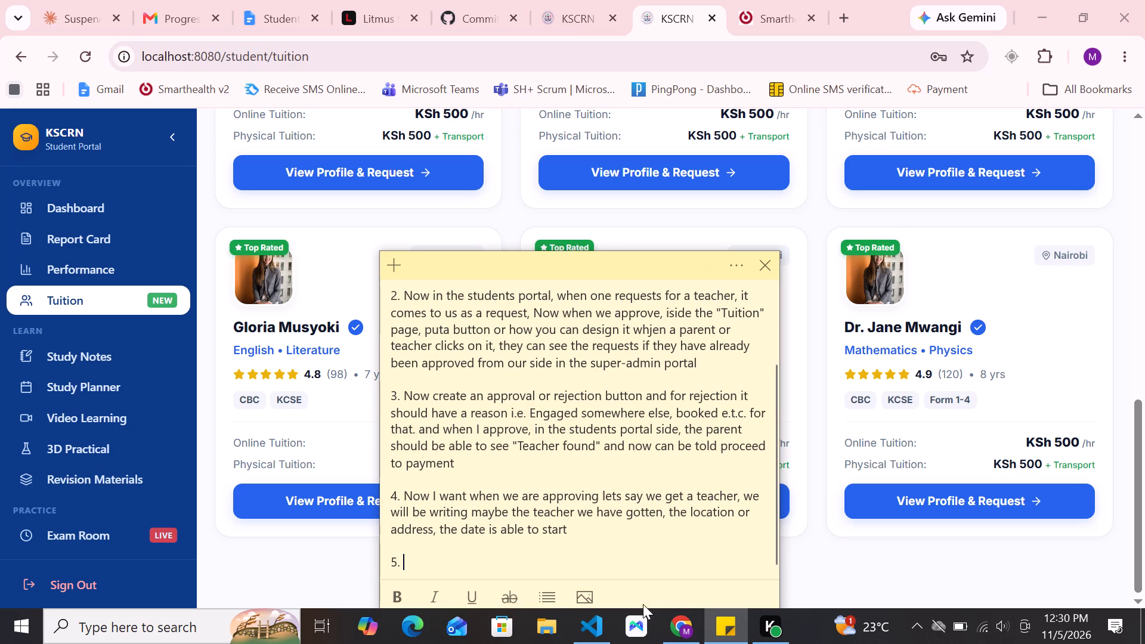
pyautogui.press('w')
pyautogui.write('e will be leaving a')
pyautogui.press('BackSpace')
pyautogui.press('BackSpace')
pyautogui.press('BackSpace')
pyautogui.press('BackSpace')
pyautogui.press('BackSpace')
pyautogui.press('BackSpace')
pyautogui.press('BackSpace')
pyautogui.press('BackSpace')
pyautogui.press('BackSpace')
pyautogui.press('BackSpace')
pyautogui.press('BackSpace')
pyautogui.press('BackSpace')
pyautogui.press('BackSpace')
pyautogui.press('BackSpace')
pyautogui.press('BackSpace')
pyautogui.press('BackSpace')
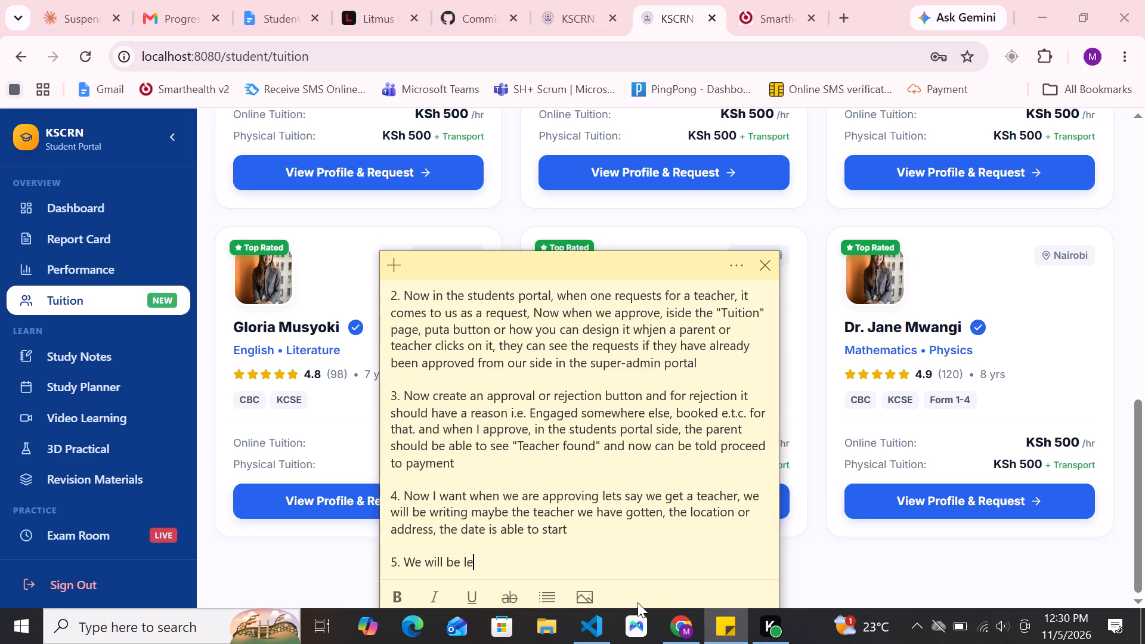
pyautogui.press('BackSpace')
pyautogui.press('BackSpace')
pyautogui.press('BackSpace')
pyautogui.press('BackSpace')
# Write item 5 as "Then now after approval, in the student's pirtal, is when the parent can see proceed to pay".
pyautogui.press('t')
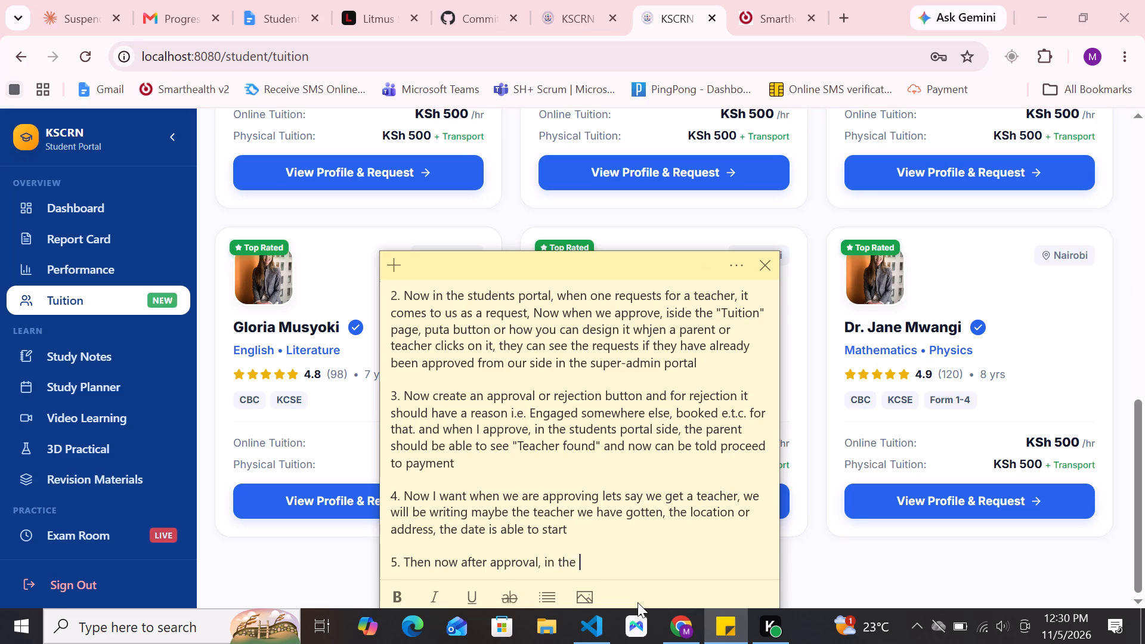
pyautogui.write("'s pirtal, is when he")
pyautogui.press('space')
pyautogui.press('BackSpace')
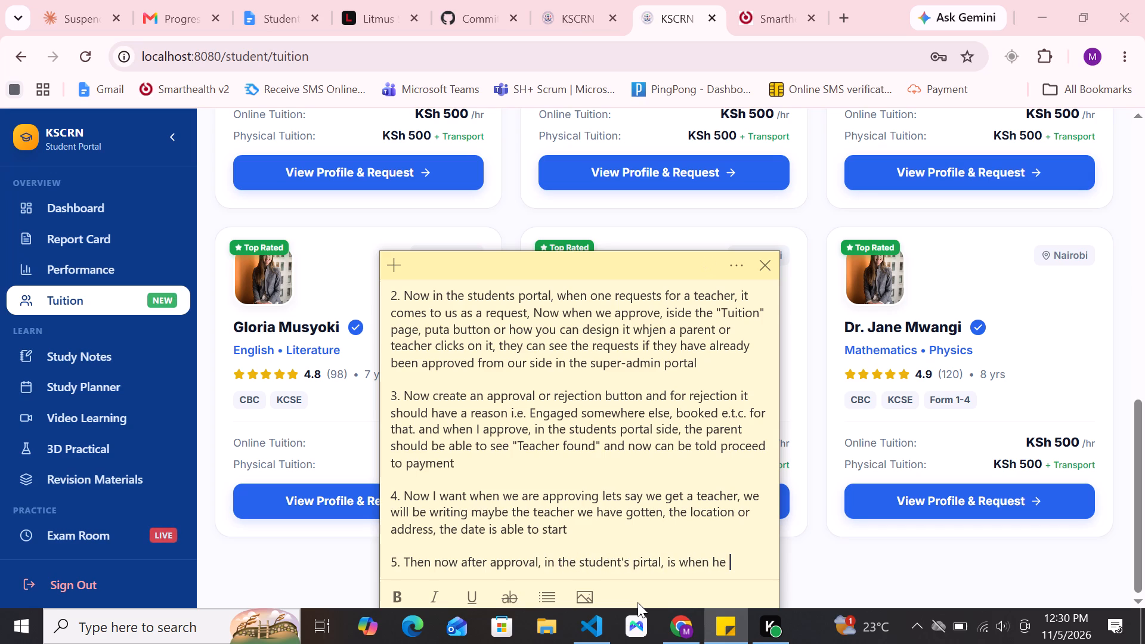
pyautogui.press('BackSpace')
pyautogui.press('BackSpace')
pyautogui.write('the parent can see proceed to pay')
pyautogui.press('space')
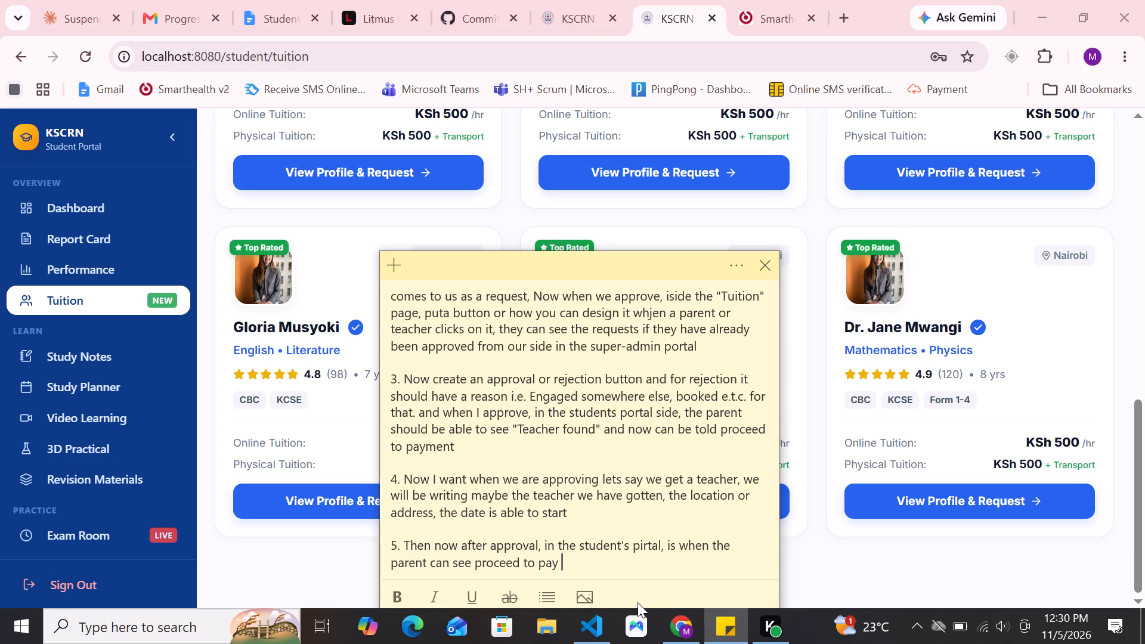
# Extend the end of item 4, after "able to start", with ".. I t will have our contact number and".
pyautogui.click(617, 510)
pyautogui.press('/')
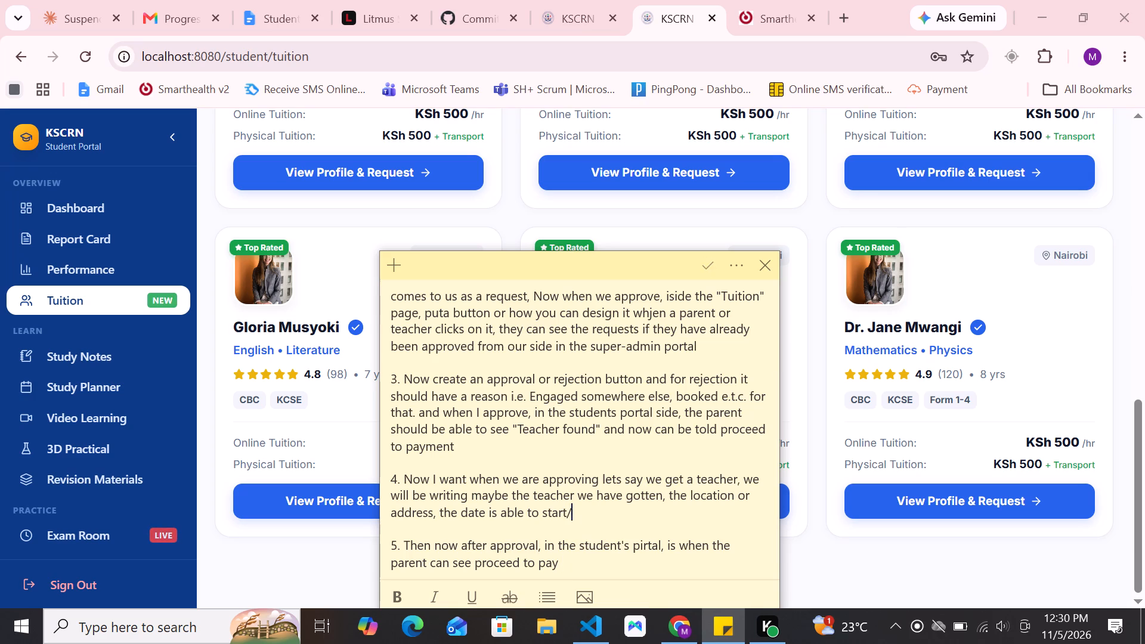
pyautogui.press('BackSpace')
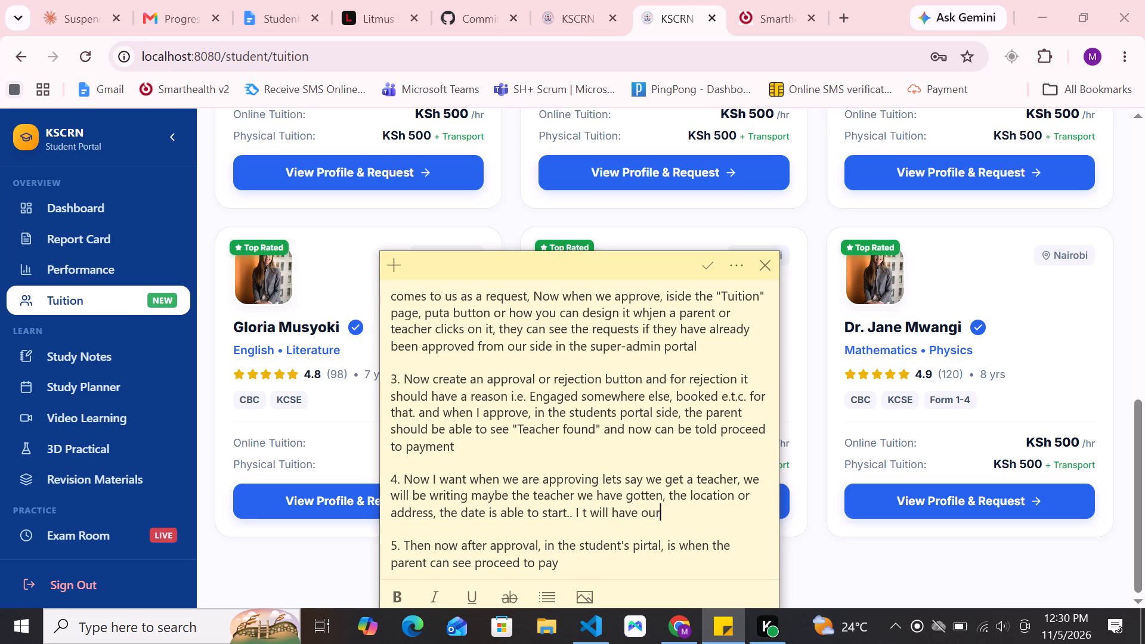
pyautogui.write('contact number as')
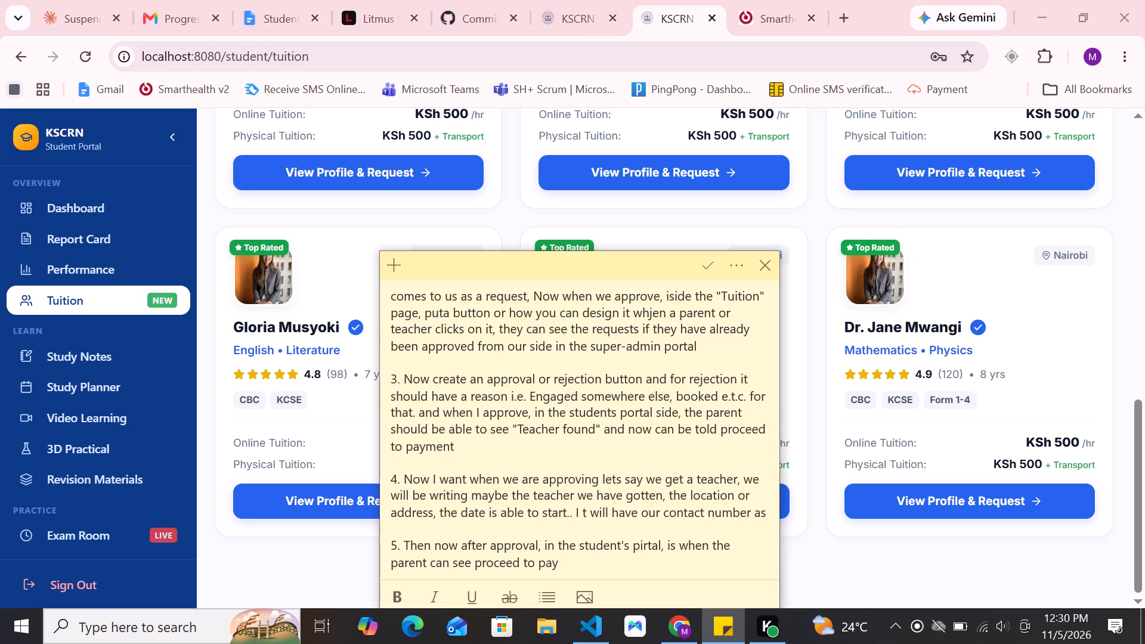
pyautogui.press('BackSpace')
pyautogui.write('nd when')
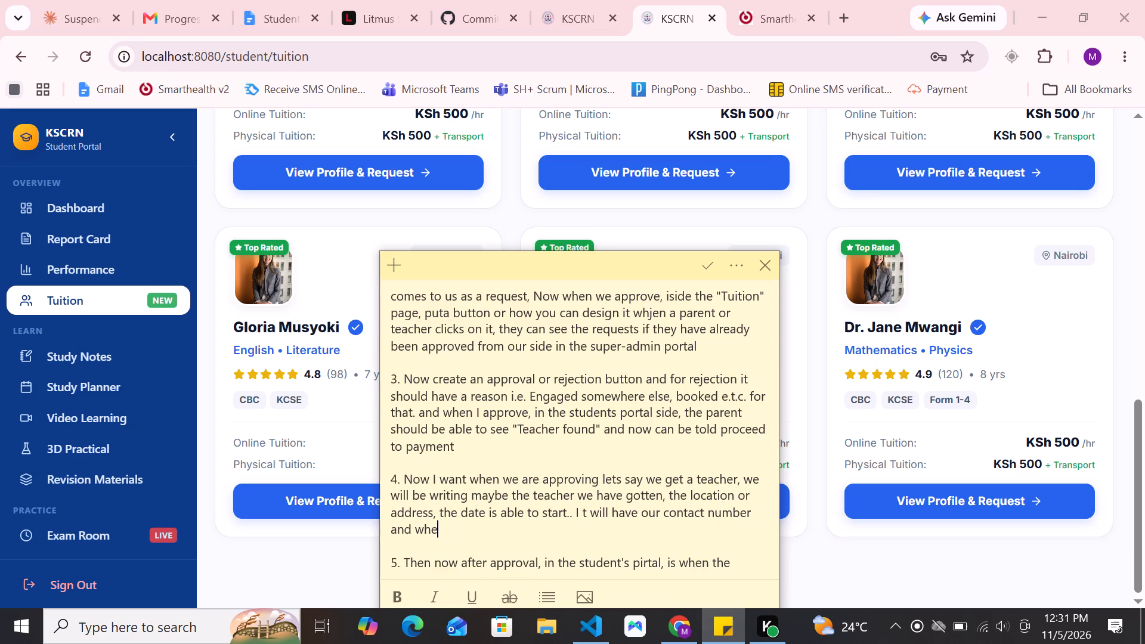
pyautogui.press('space')
pyautogui.press('BackSpace')
pyautogui.press('BackSpace')
pyautogui.press('BackSpace')
pyautogui.press('BackSpace')
pyautogui.press('BackSpace')
pyautogui.press('BackSpace')
pyautogui.press('space')
# Continue item 4 with "we will tell them we will contact them".
pyautogui.write('we will tell them we will contact')
pyautogui.press('space')
pyautogui.press('t')
pyautogui.press('h')
pyautogui.press('e')
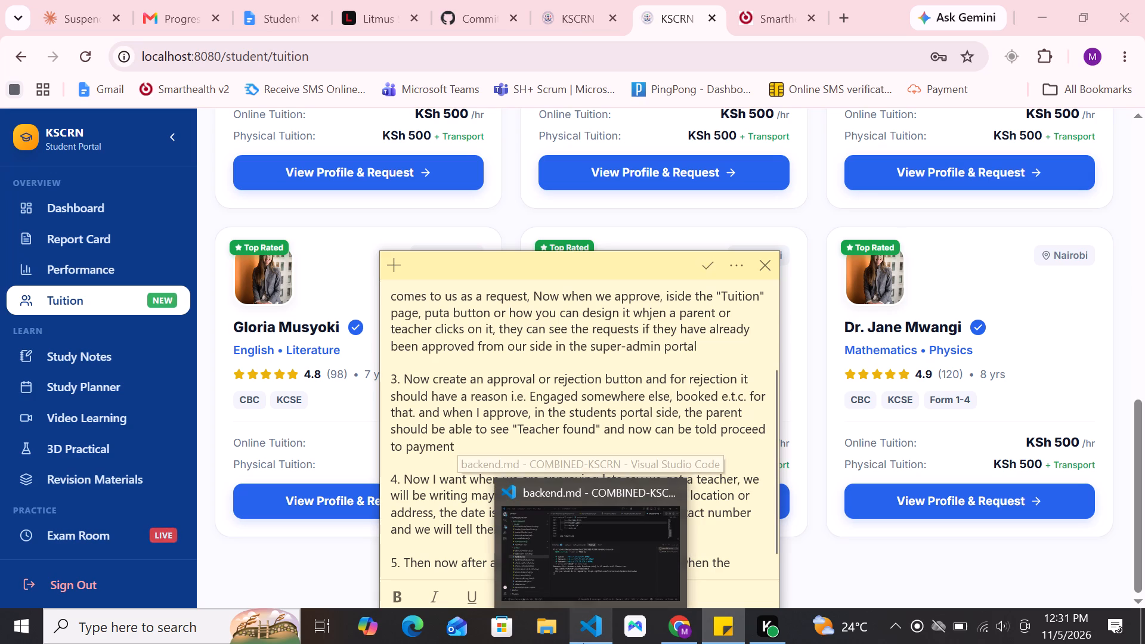
pyautogui.click(728, 543)
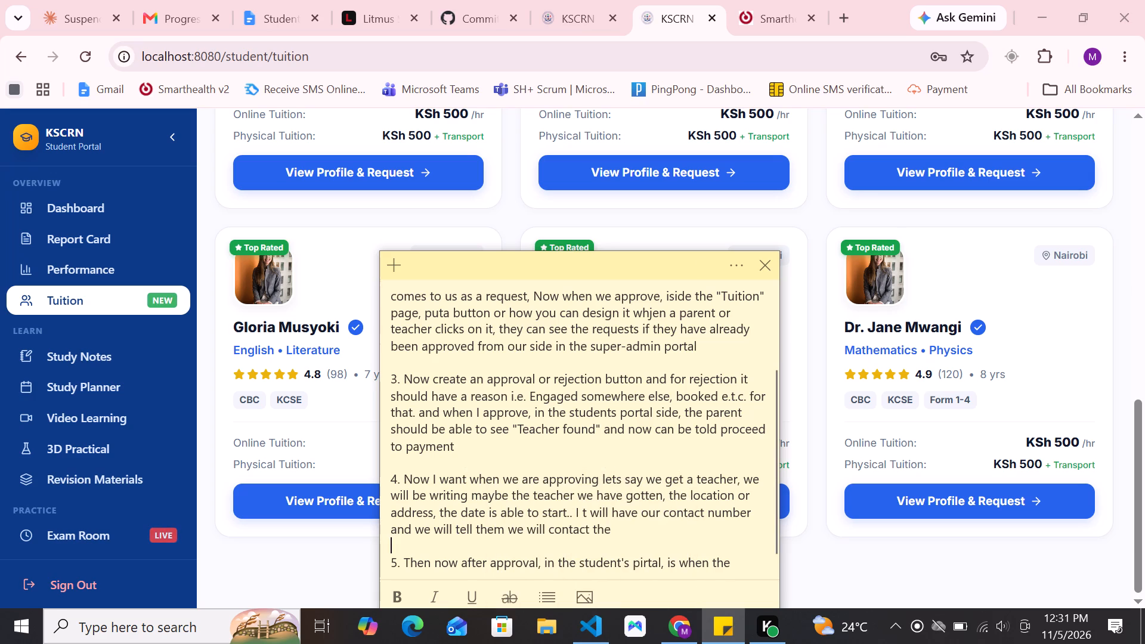
pyautogui.click(710, 541)
pyautogui.click(703, 537)
pyautogui.click(698, 534)
pyautogui.press('m')
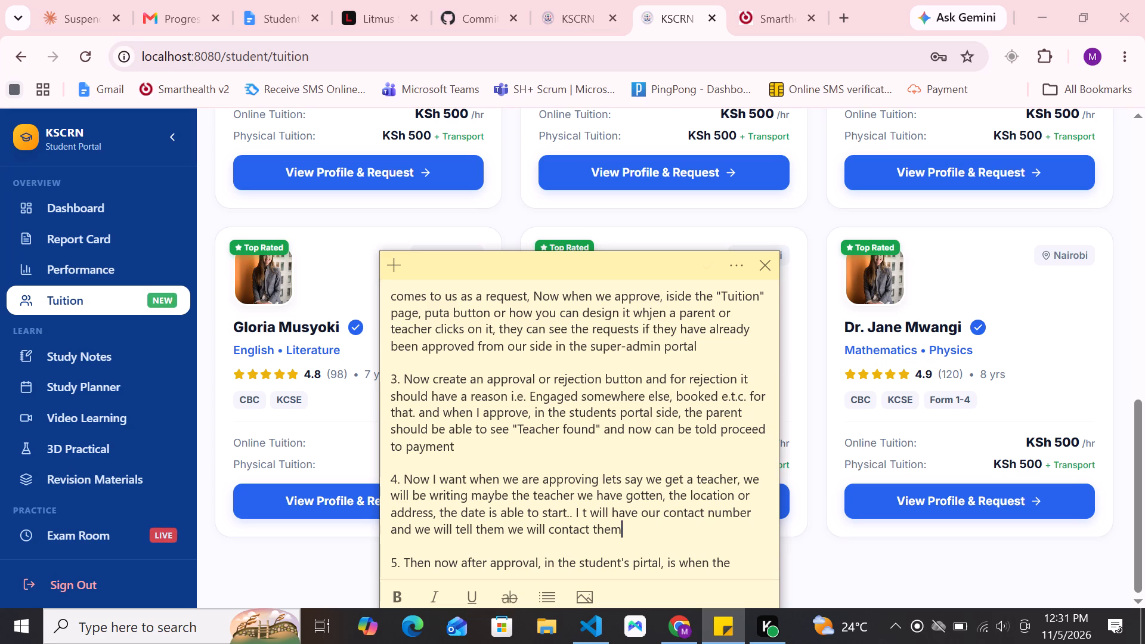
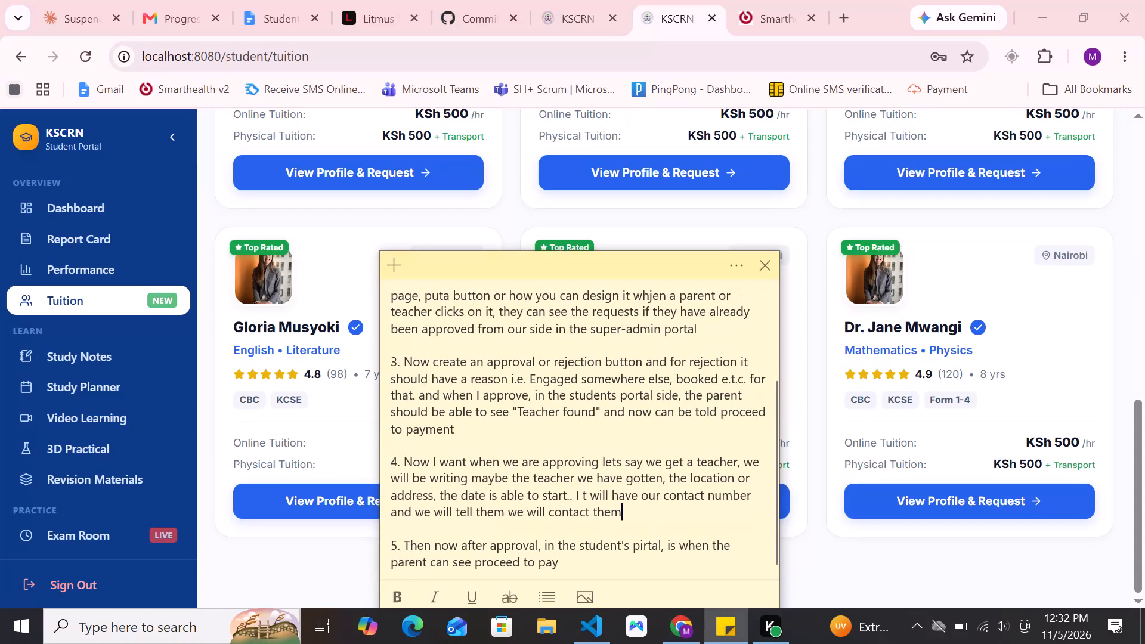
# Correct the misspelled word "pirtal" in item 5 of the note to "portal".
pyautogui.click(644, 545)
pyautogui.press('BackSpace')
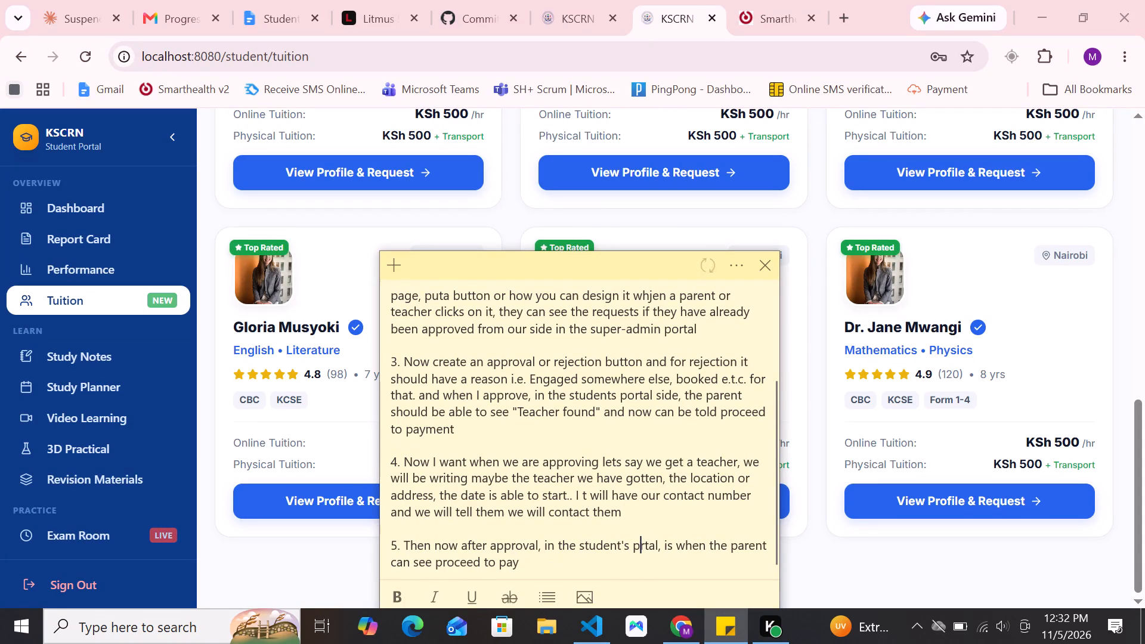
pyautogui.press('o')
# Extend the end of item 5, after "proceed to pay", with "then our payment details will be seen".
pyautogui.scroll(-1, 644, 545)
pyautogui.click(644, 545)
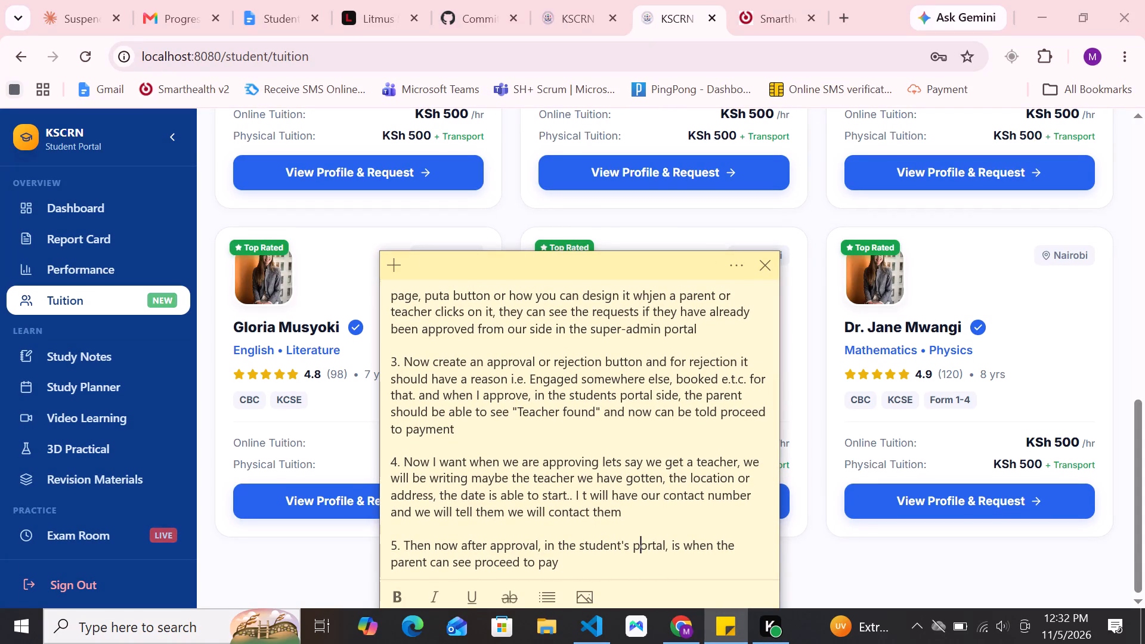
pyautogui.click(629, 559)
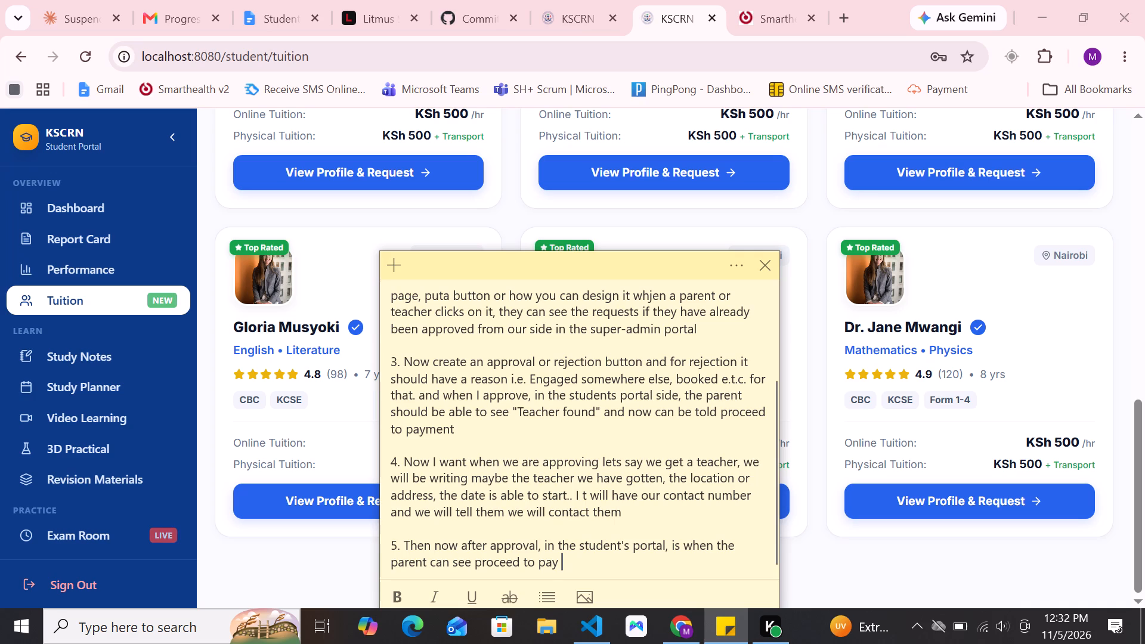
pyautogui.write('then w')
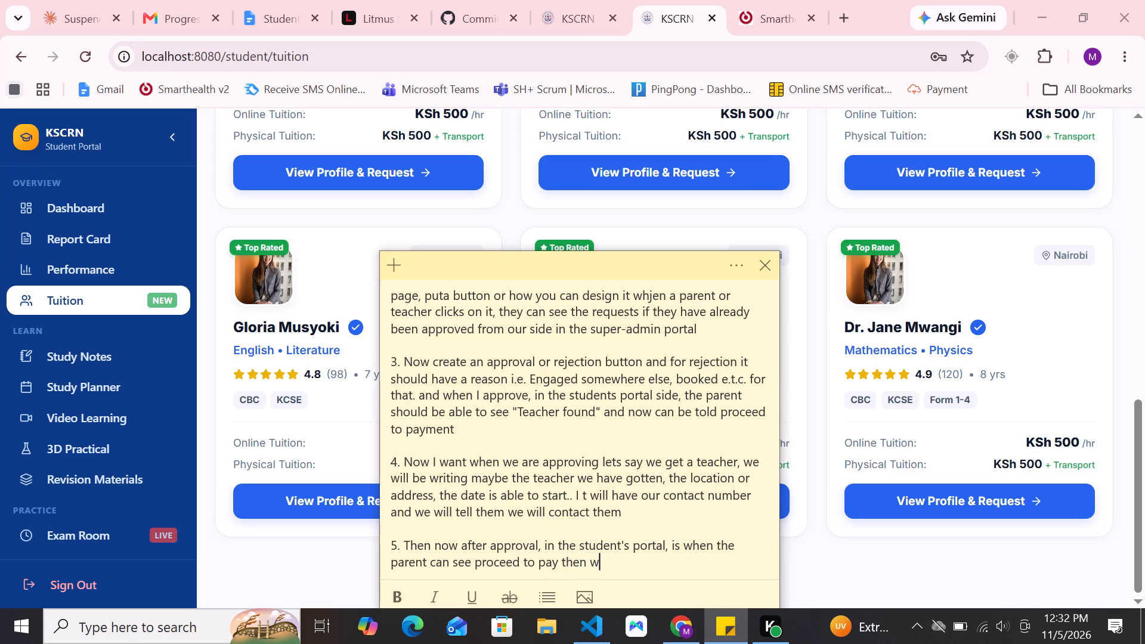
pyautogui.press('BackSpace')
pyautogui.write('ou')
pyautogui.press('BackSpace')
pyautogui.write('r')
pyautogui.press('space')
pyautogui.press('BackSpace')
pyautogui.press('BackSpace')
pyautogui.write('ur payment details will be seen')
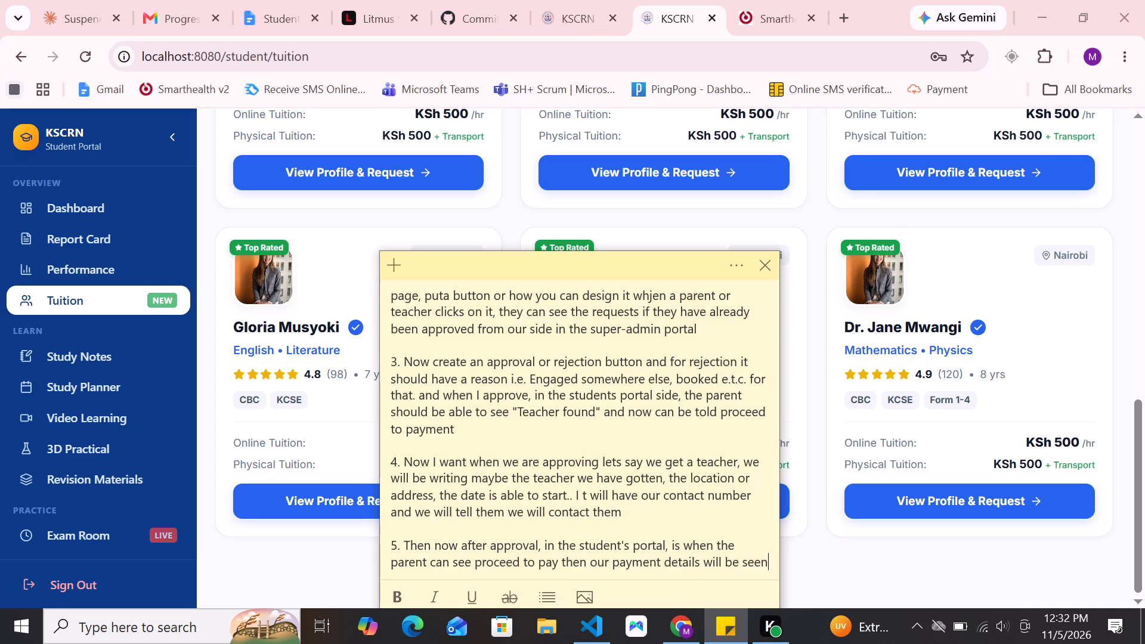
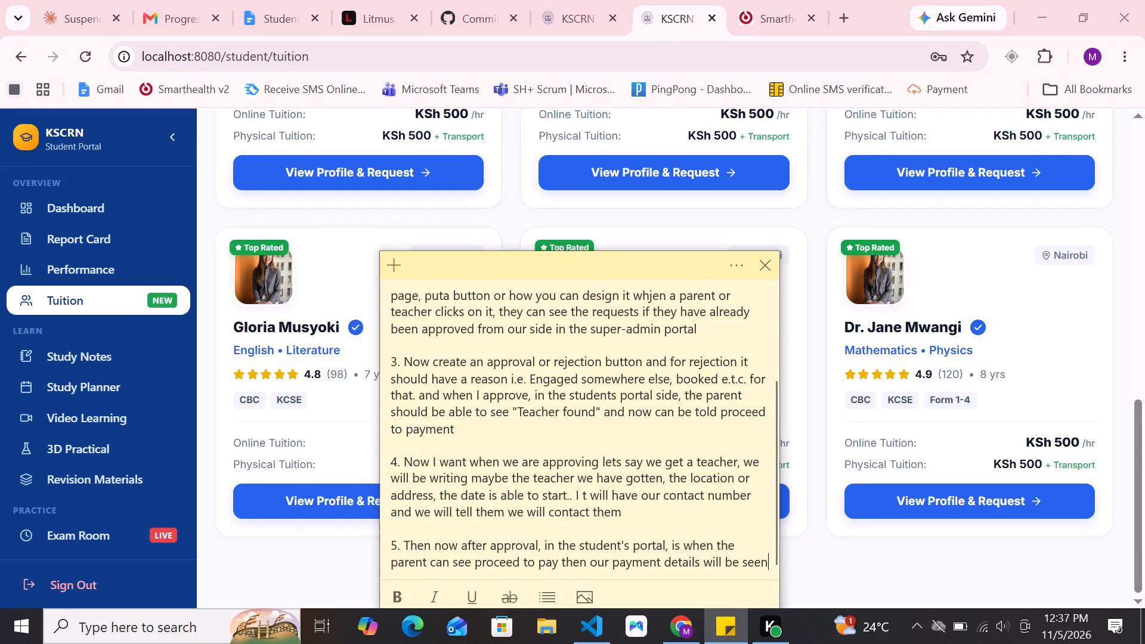
# Correct "puta button" in the note to "put a button" by adding the missing space.
pyautogui.click(445, 300)
pyautogui.press('space')
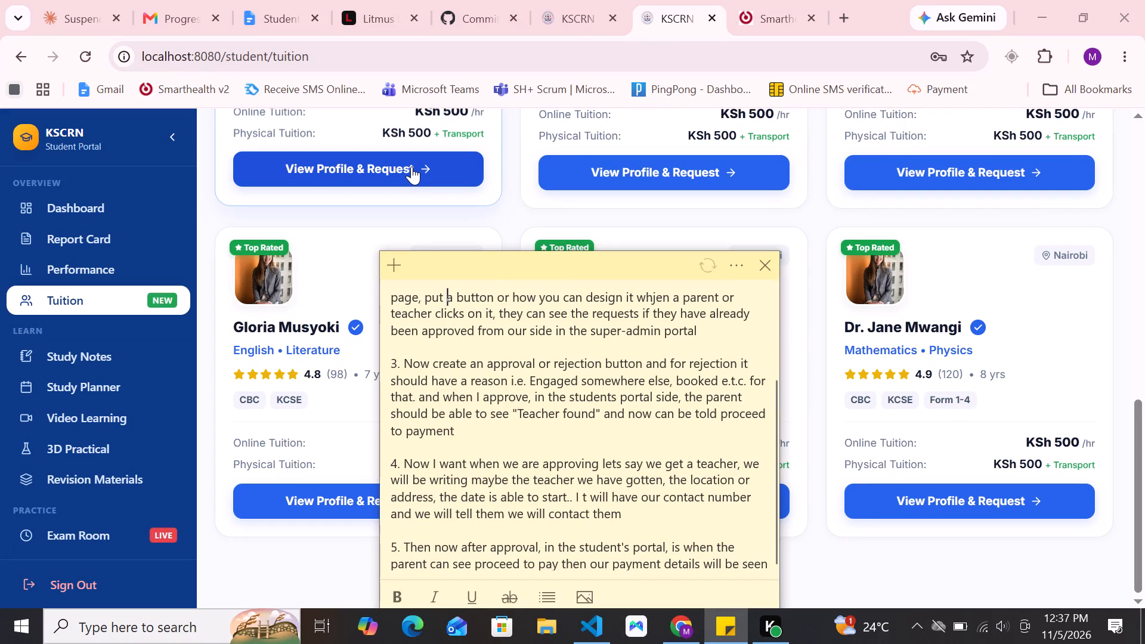